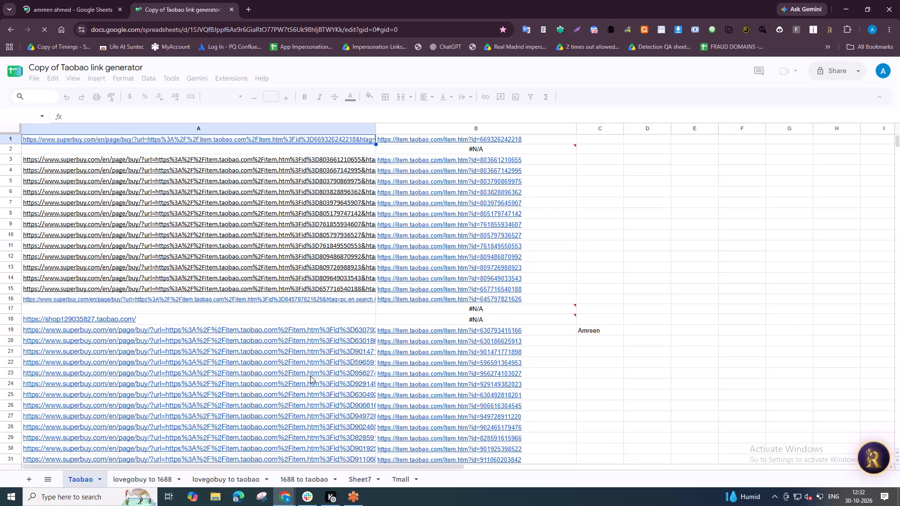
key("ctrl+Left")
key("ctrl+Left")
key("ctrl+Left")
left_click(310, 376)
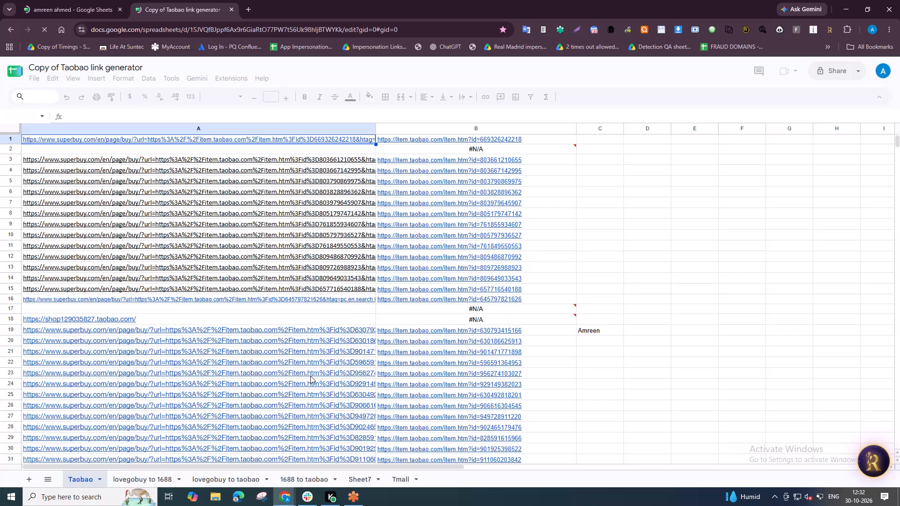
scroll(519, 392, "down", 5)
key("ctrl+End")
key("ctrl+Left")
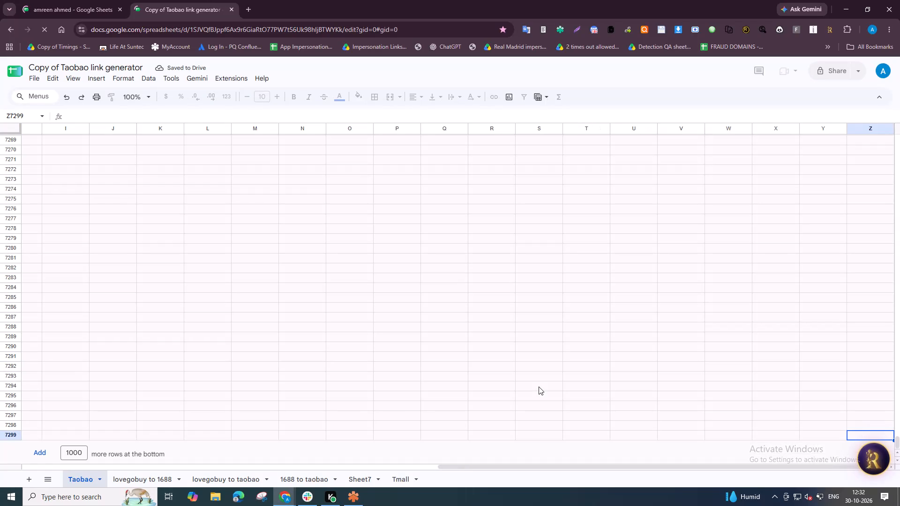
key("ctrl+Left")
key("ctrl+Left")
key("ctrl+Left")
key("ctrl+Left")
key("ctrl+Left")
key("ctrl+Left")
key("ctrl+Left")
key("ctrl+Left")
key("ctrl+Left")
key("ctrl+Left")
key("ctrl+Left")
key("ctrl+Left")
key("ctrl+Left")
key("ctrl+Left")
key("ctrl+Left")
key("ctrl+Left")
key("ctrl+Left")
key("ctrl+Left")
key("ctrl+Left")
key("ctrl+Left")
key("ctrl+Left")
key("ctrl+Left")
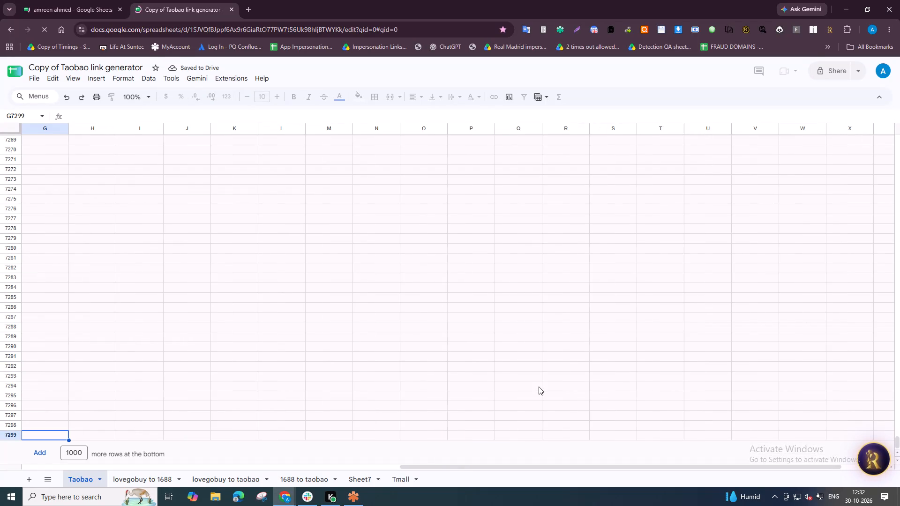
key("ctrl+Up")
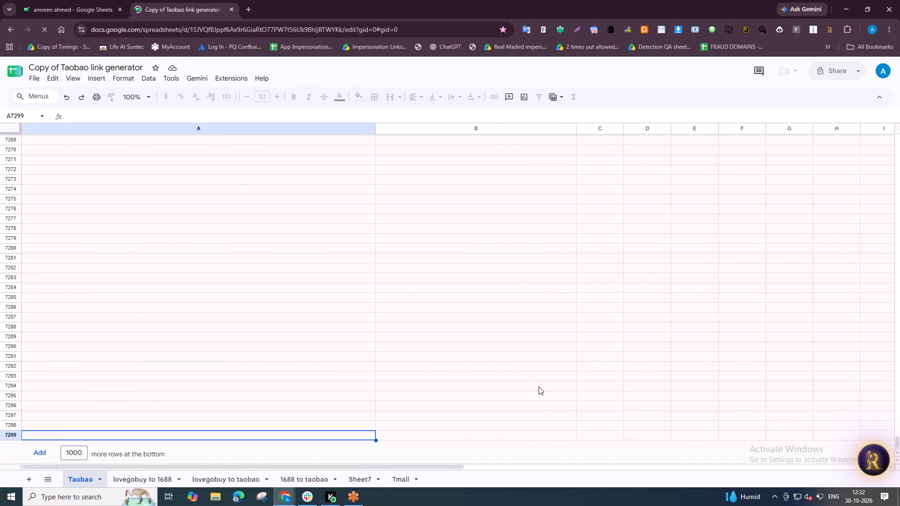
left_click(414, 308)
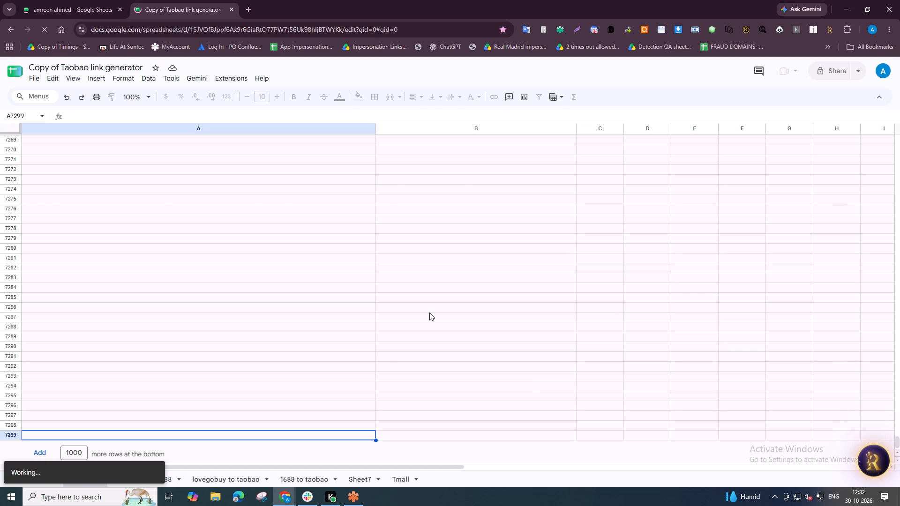
Copy the eight lovegobuy links from the New Work sheet into the first empty rows of column A, from A2334, in the lovegobuy to taobao sheet.
key("alt+Tab")
key("ctrl+c")
key("ctrl+c")
key("alt+Tab")
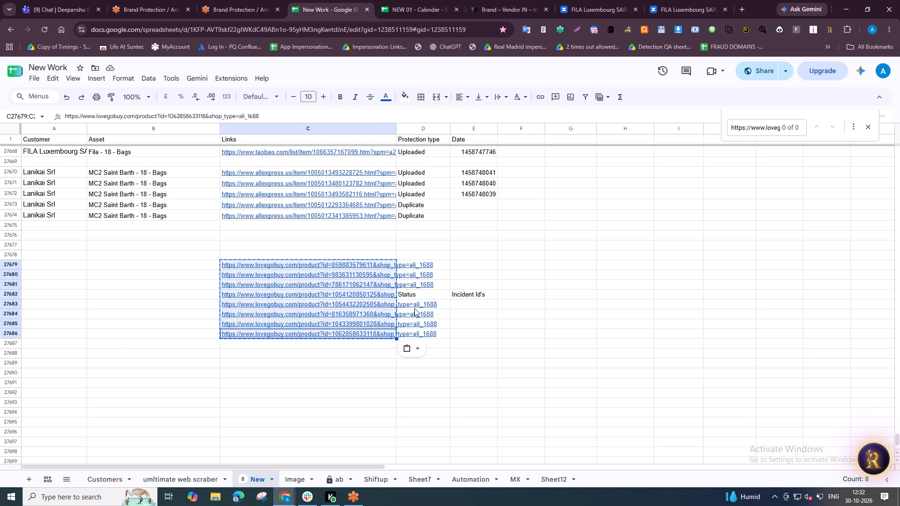
left_click(245, 482)
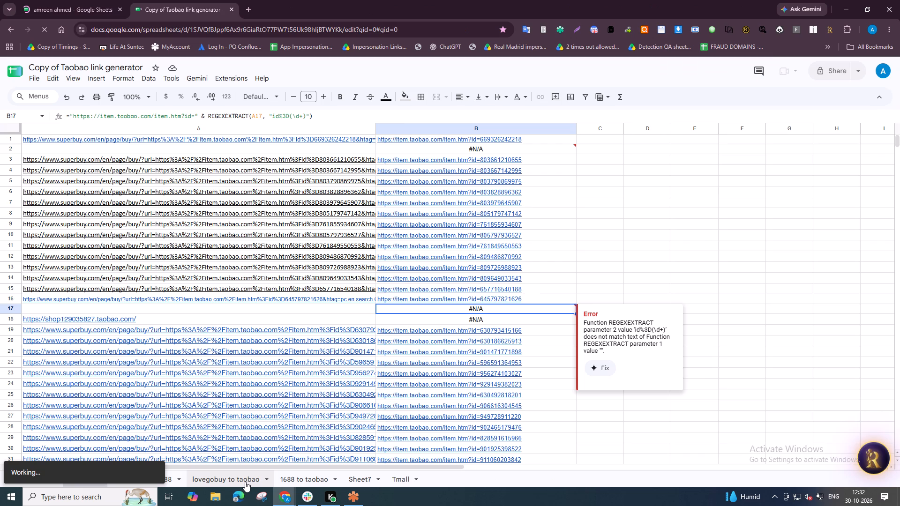
left_click(116, 267)
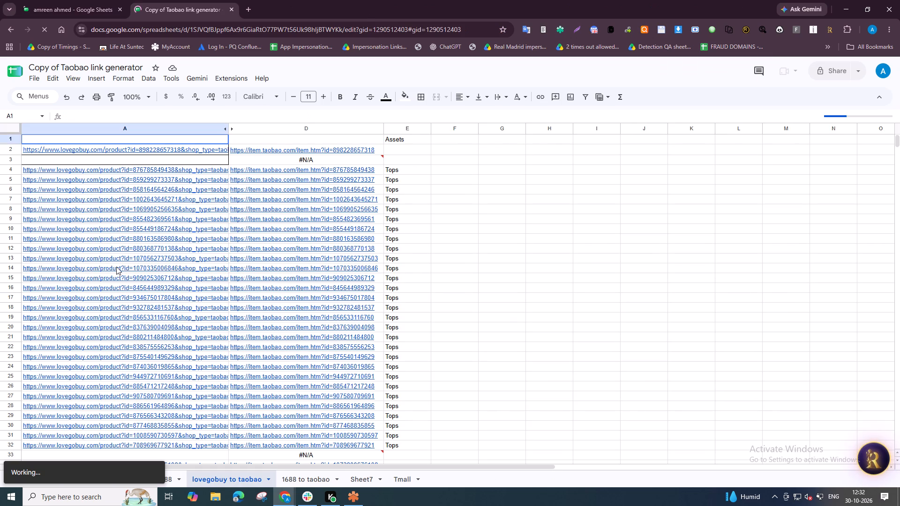
key("ctrl+End")
key("ctrl+Left")
key("ctrl+Left")
key("ctrl+Left")
key("ctrl+Up")
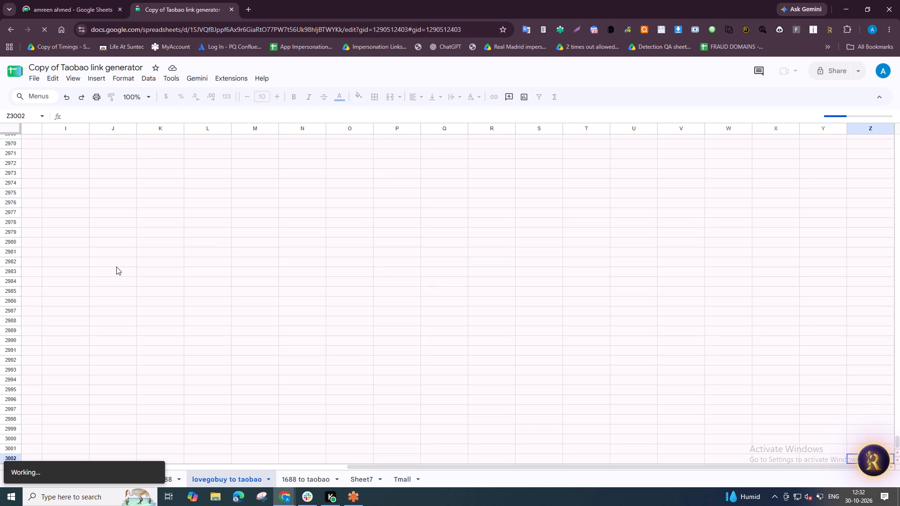
key("Down")
key("ctrl+v")
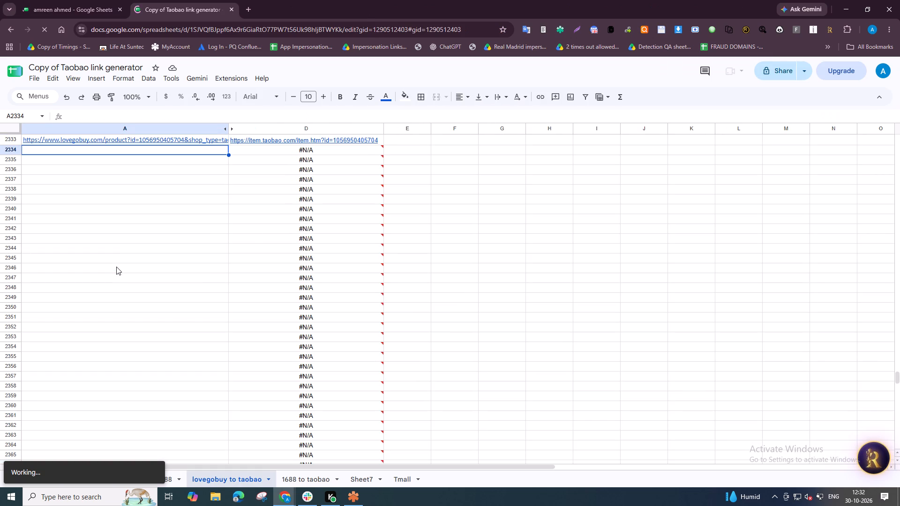
Copy the eight generated Taobao links in D2334:D2341 of the lovegobuy to taobao sheet.
key("Right")
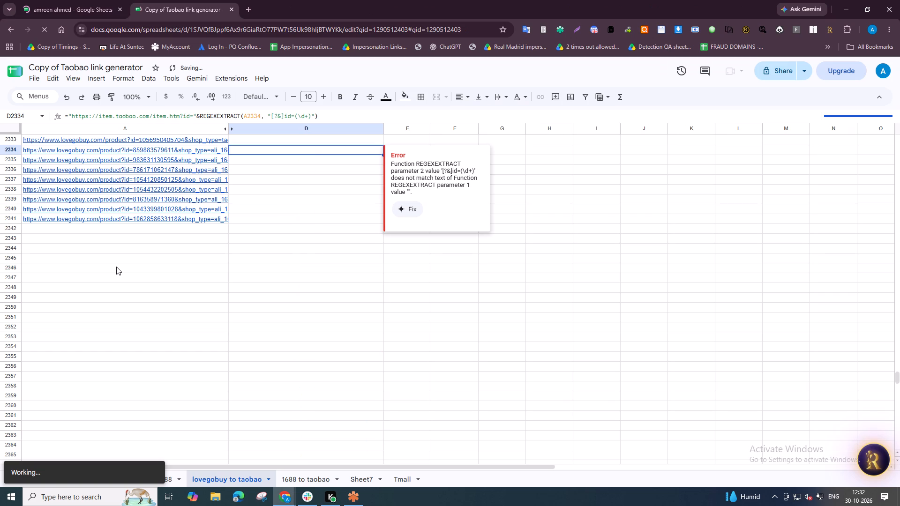
key("shift+Down")
key("shift+Down")
key("shift+Down")
key("shift+Down")
key("shift+Down")
key("shift+Down")
key("shift+Down")
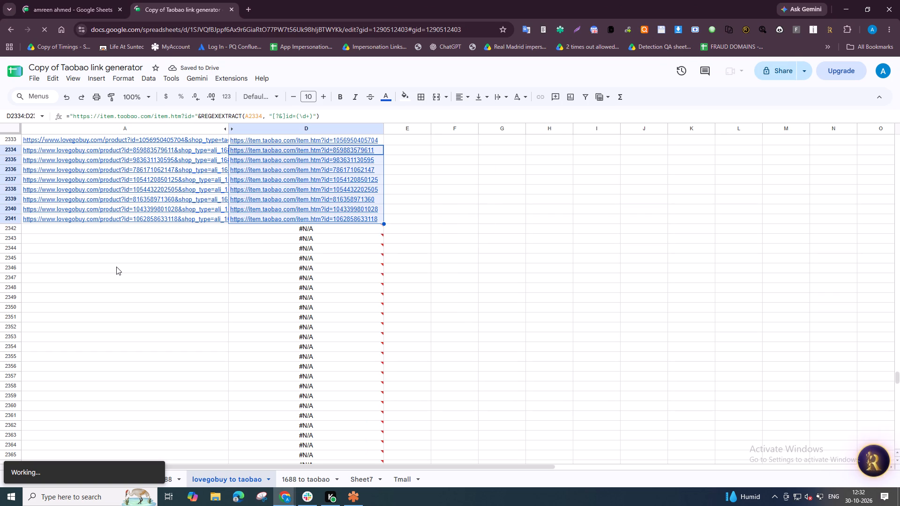
key("ctrl+c")
key("ctrl+c")
key("ctrl+c")
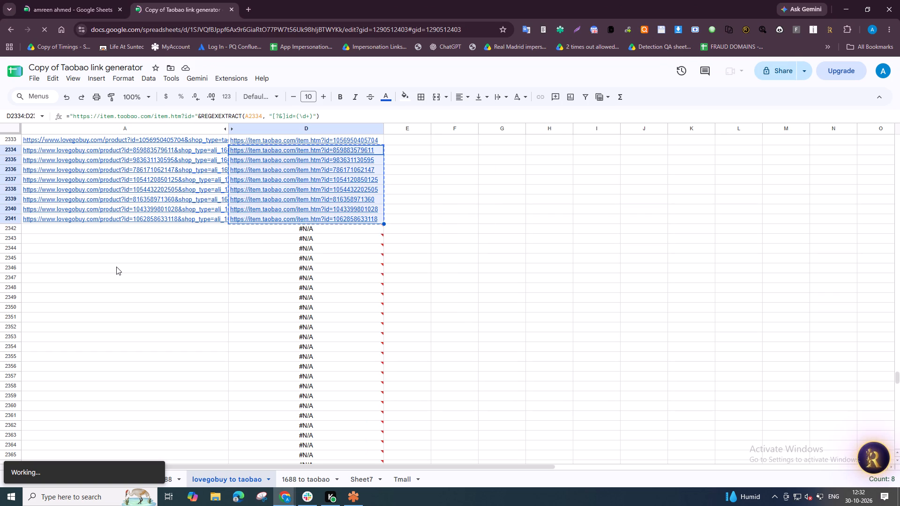
key("ctrl+c")
Replace the detection links in the Red Points new incident form with the eight copied Taobao links and save them.
key("alt+Tab")
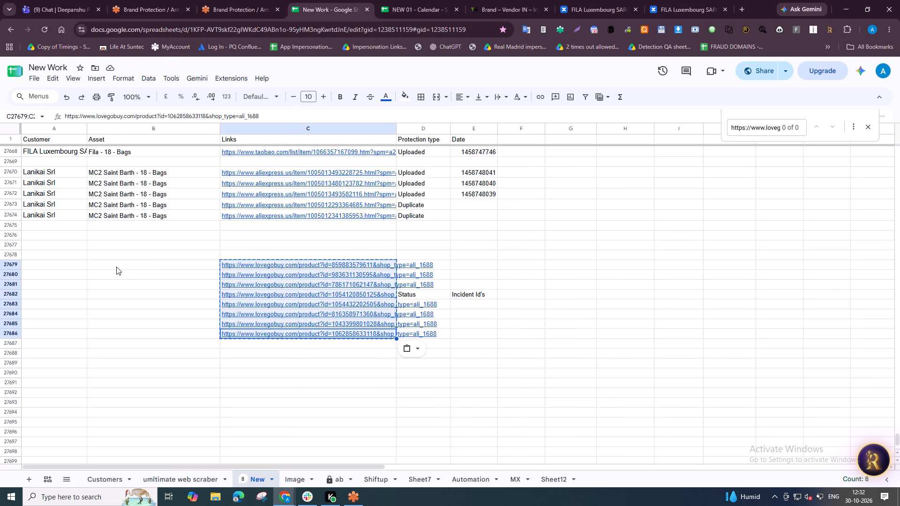
left_click(133, 0)
scroll(244, 339, "down", 9)
left_click(247, 408)
left_click(238, 268)
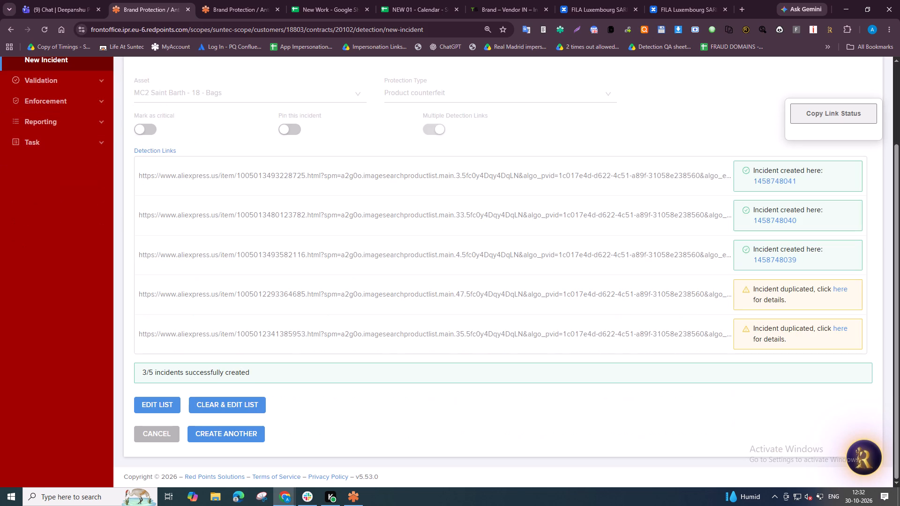
key("ctrl+v")
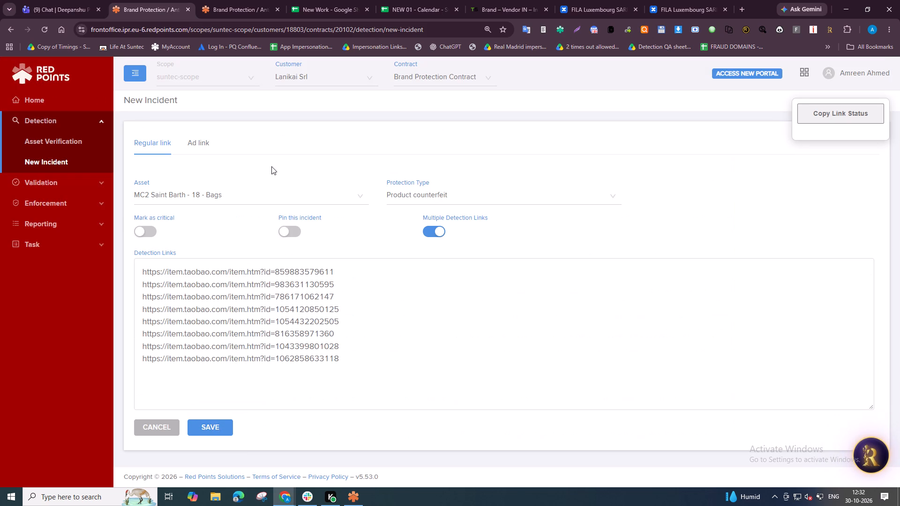
left_click(305, 0)
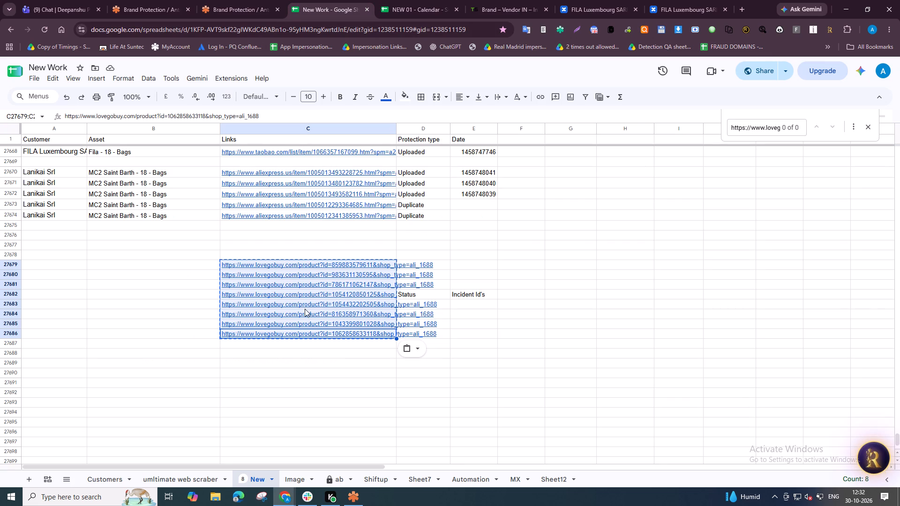
left_click(146, 0)
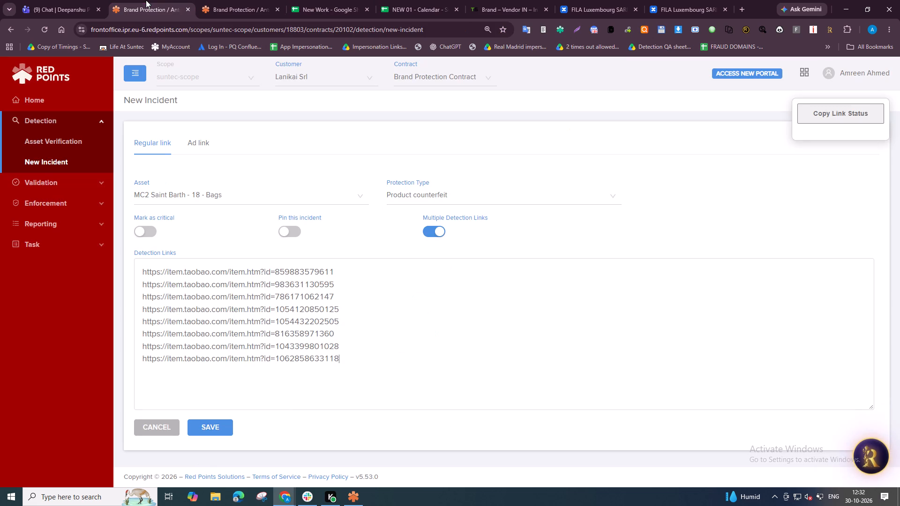
left_click(217, 428)
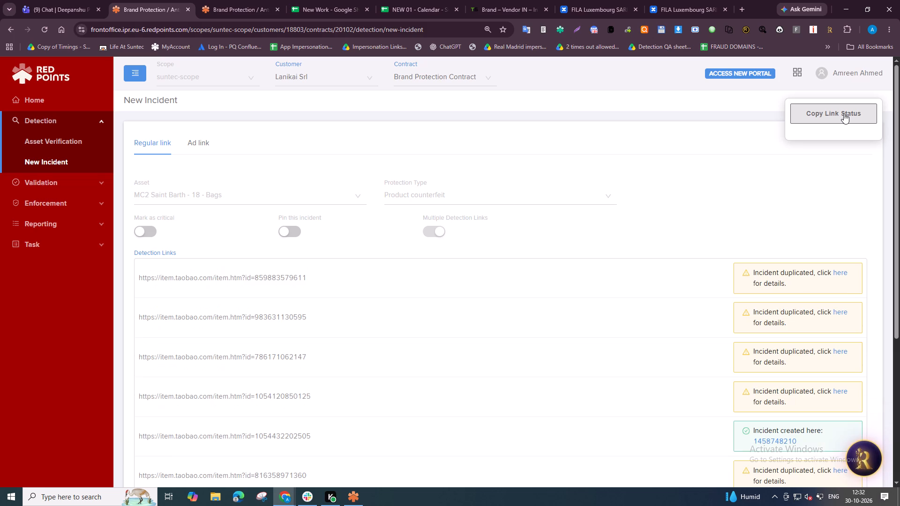
Copy the link status of the submitted Taobao links and paste it over the lovegobuy links from C27679 in the New Work sheet.
left_click(844, 113)
scroll(761, 218, "down", 7)
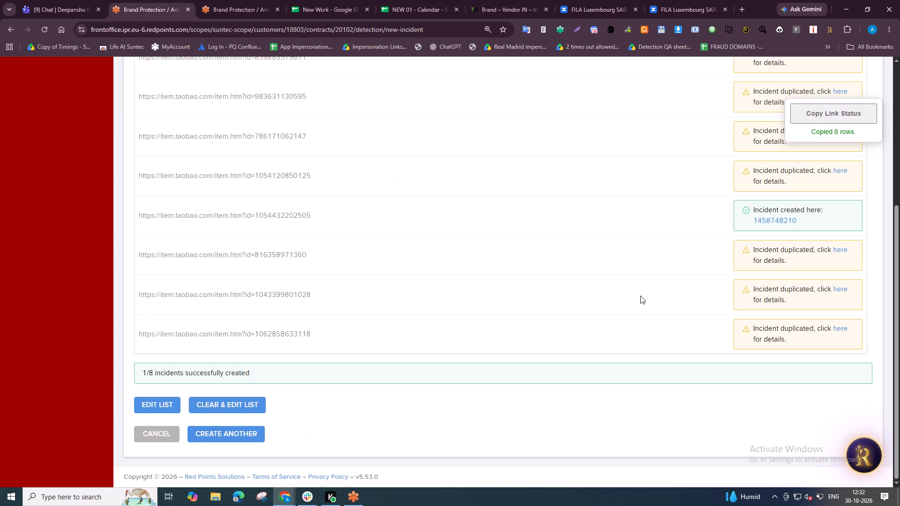
left_click(303, 0)
key("ctrl+v")
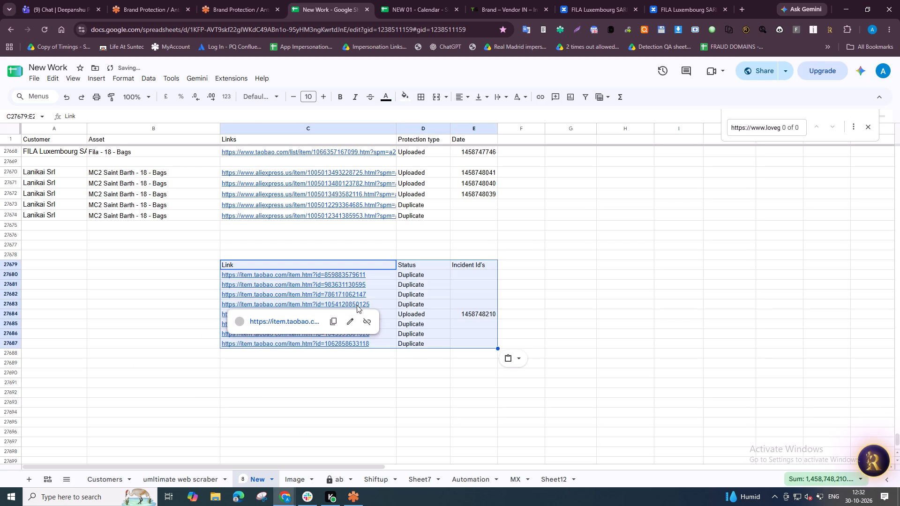
left_click(470, 308)
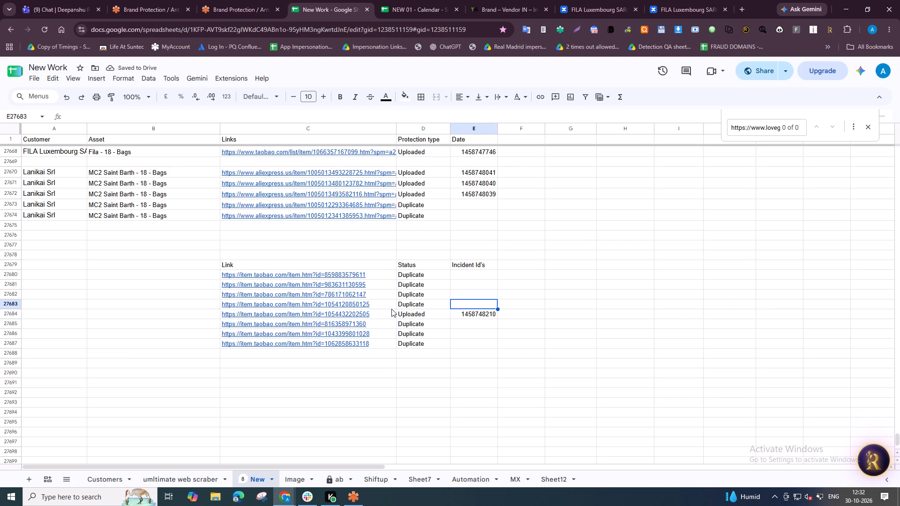
Copy the seven Taobao links marked Duplicate into a separate list at C27692:C27698, leaving out the uploaded one.
left_click(390, 308)
key("shift+Up")
key("shift+Up")
key("shift+Up")
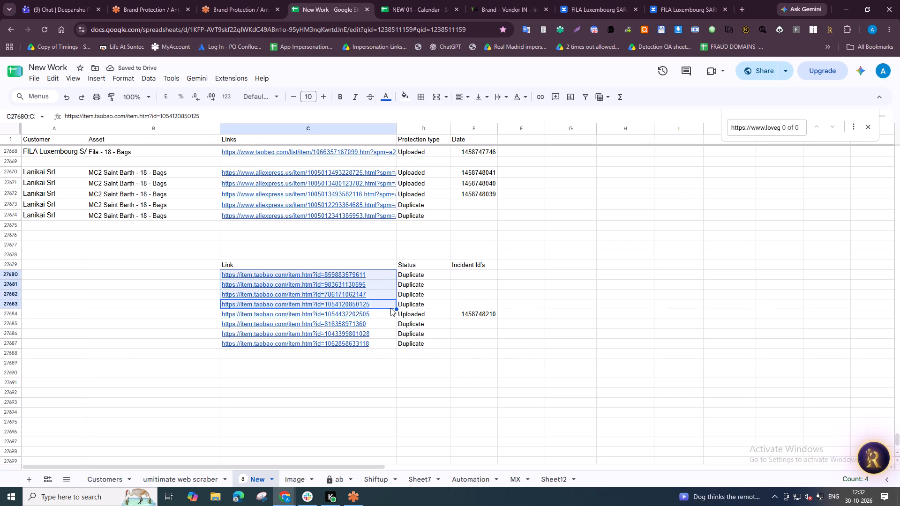
key("ctrl+c")
left_click(378, 398)
key("ctrl+v")
left_click(383, 324)
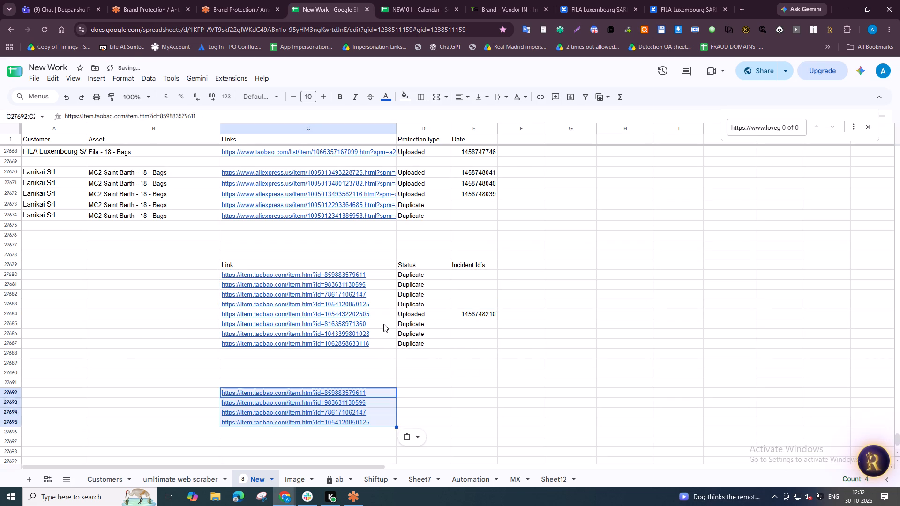
key("shift+Down")
key("shift+Down")
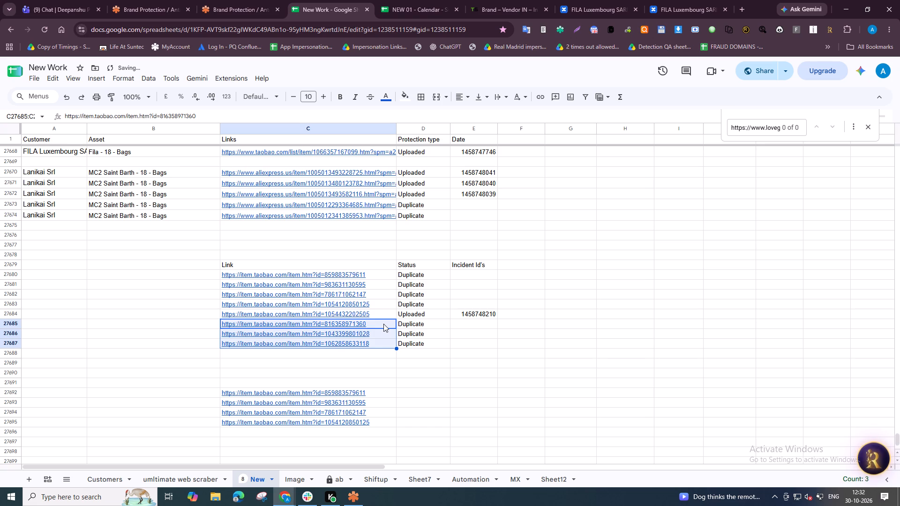
key("ctrl+c")
left_click(359, 434)
key("ctrl+v")
Copy the seven collected duplicate links and paste them as values from A3784 in the Tmall sheet of the Taobao link generator.
key("ctrl+Down")
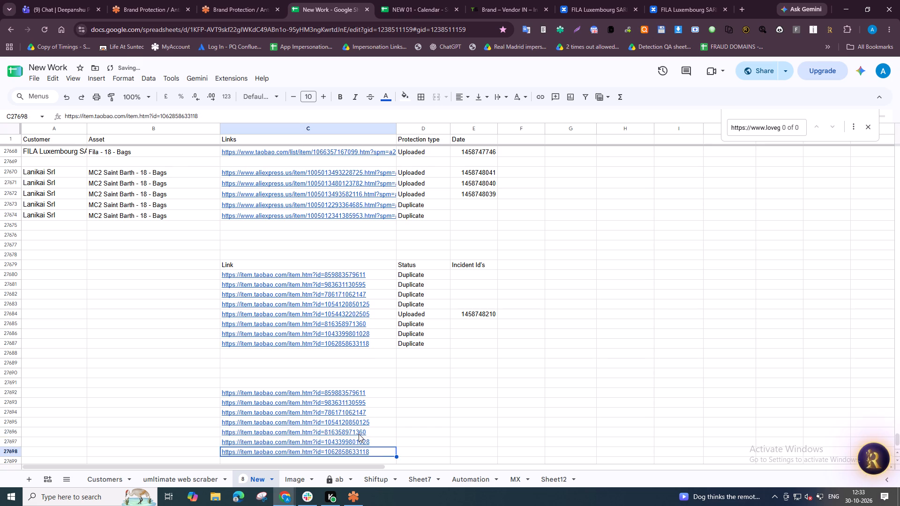
key("ctrl+shift+Up")
key("ctrl+c")
key("alt+Tab")
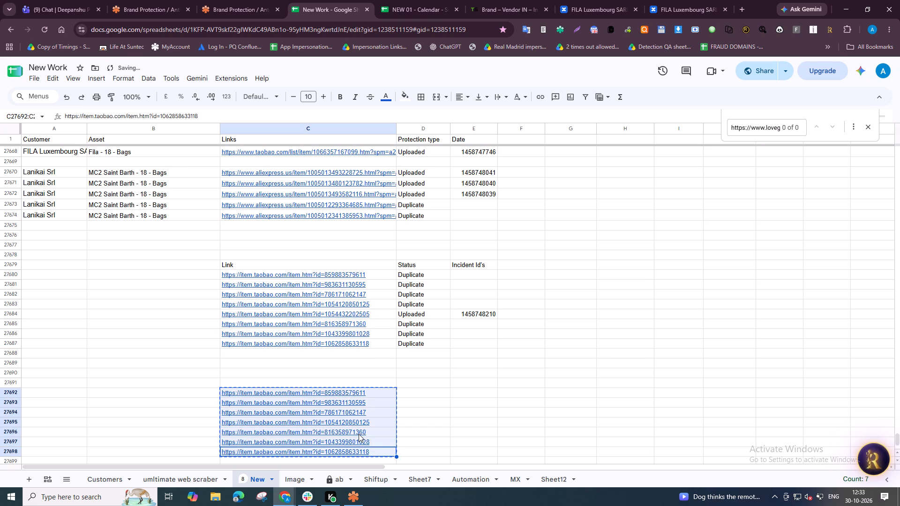
left_click(422, 481)
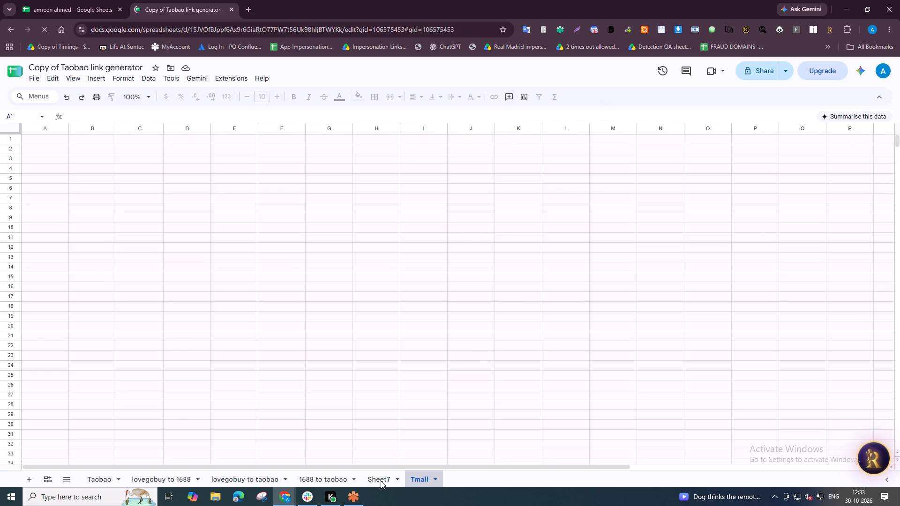
left_click(121, 290)
key("ctrl+End")
key("ctrl+Left")
key("ctrl+Left")
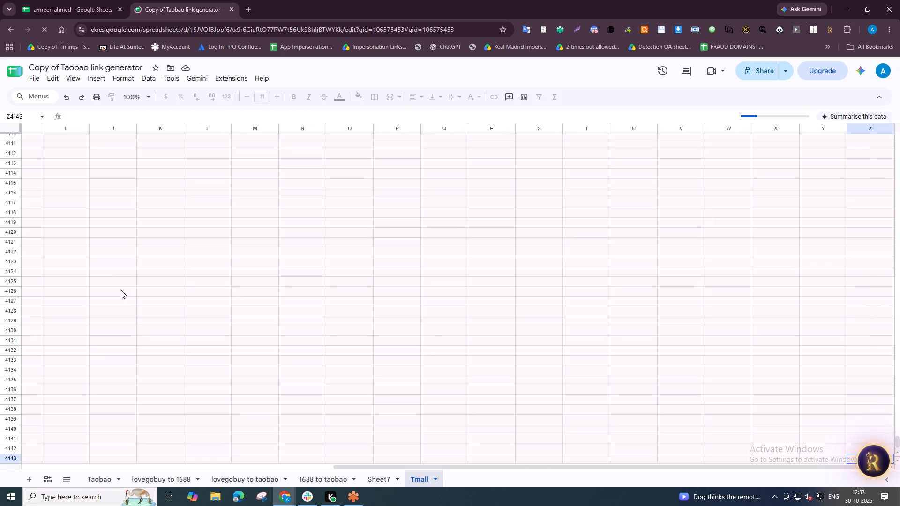
key("ctrl+Left")
key("ctrl+Up")
key("Down")
key("ctrl+shift+v")
Fill the Tmall link formula down B3784:B3790 for the seven pasted links and copy the resulting links.
key("Right")
key("ctrl+d")
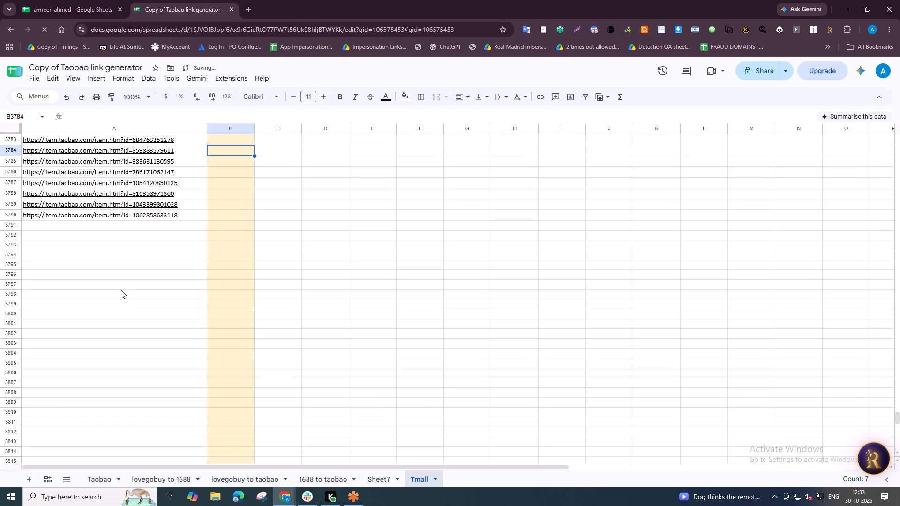
left_click(222, 216, "shift")
key("ctrl+d")
key("ctrl+c")
key("ctrl+c")
key("ctrl+c")
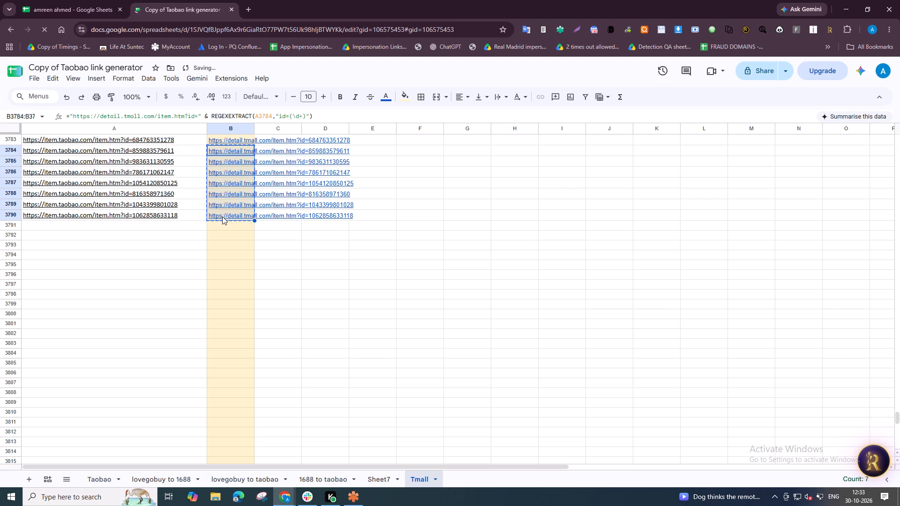
Replace the detection links in the Red Points new incident form with the seven copied Tmall links and save them.
key("alt+Tab")
left_click(159, 0)
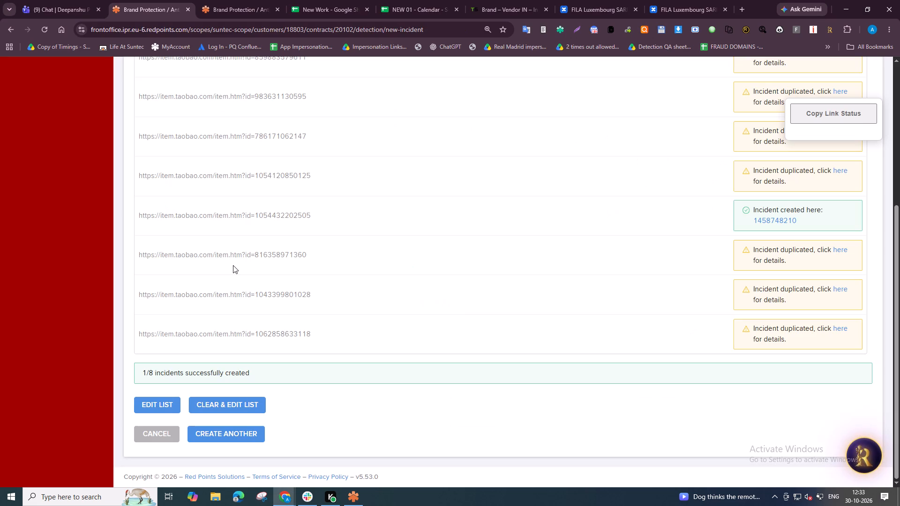
left_click(241, 411)
left_click(253, 305)
key("ctrl+v")
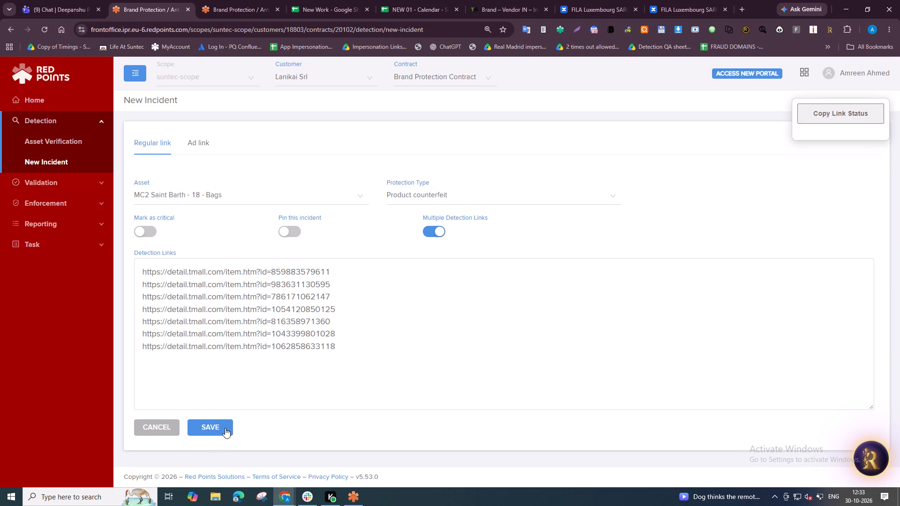
left_click(225, 428)
scroll(899, 196, "down", 7)
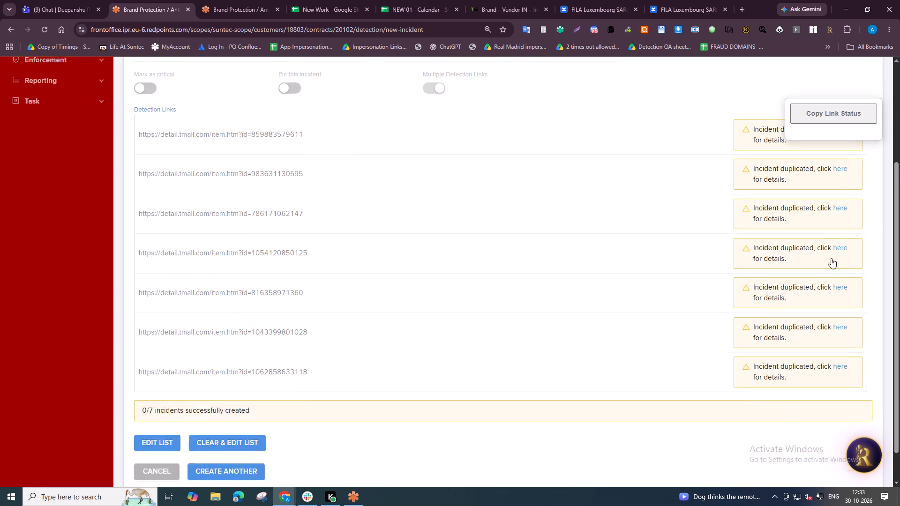
Clear the temporary list of seven Taobao links at C27692:C27698 in the New Work spreadsheet.
left_click(330, 0)
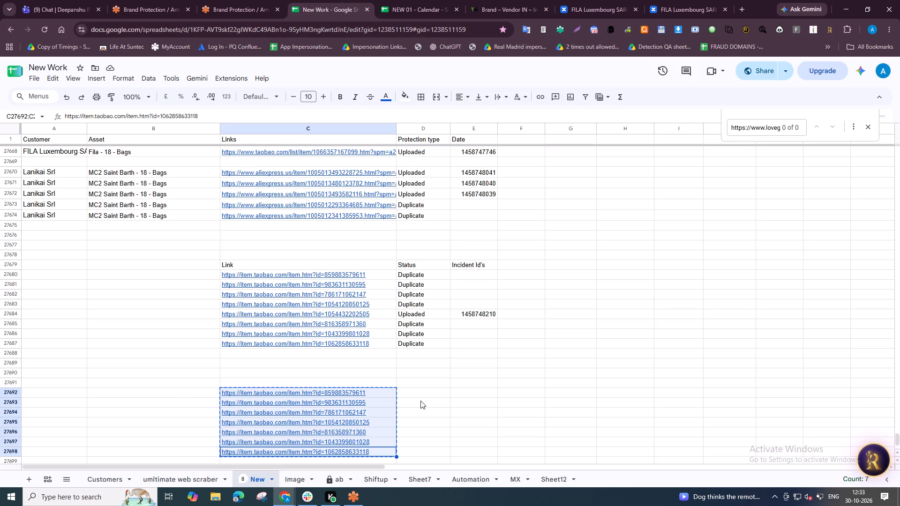
key("Delete")
Move the Taobao links with their statuses and incident ID from C27680:E27687 up to C27675, directly below the AliExpress entries.
left_click_drag(377, 275, 475, 347)
key("ctrl+x")
left_click(240, 230)
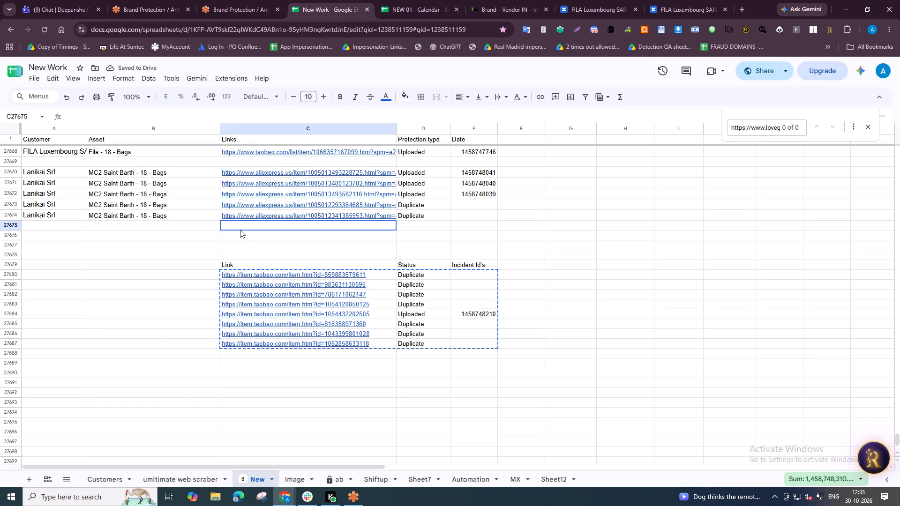
key("ctrl+v")
Fill customer Lanikai Srl and asset MC2 Saint Barth - 18 - Bags down columns A and B from row 27674 to 27683.
left_click_drag(41, 213, 154, 300)
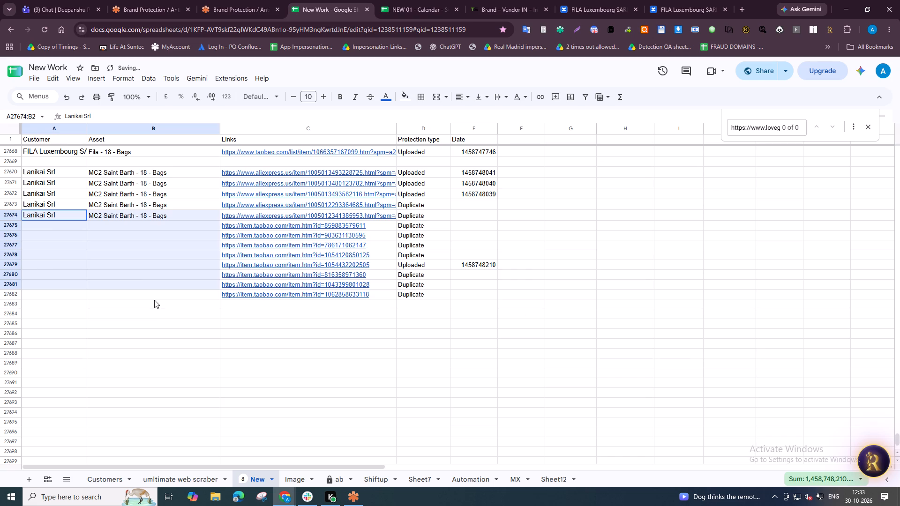
left_click_drag(154, 300, 157, 308)
key("ctrl+d")
left_click(402, 363)
Switch to the lovegobuy image search results and open the four fringed Saint Barth bag listings in the last row.
key("alt+Tab")
key("alt+Tab")
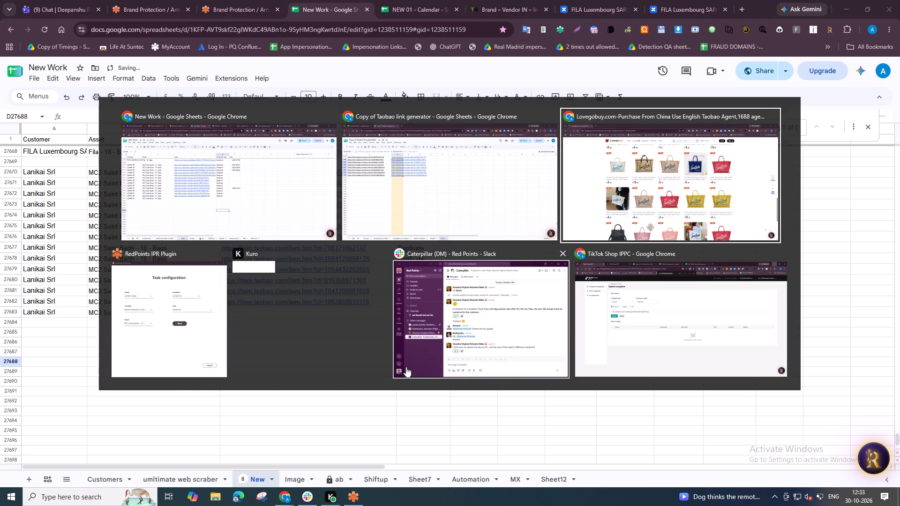
scroll(412, 365, "down", 4)
left_click(686, 279, "ctrl")
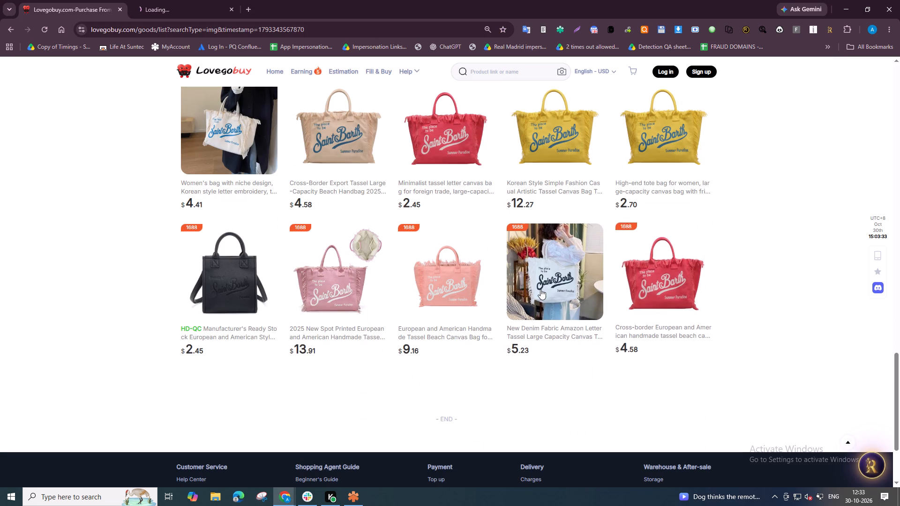
left_click(561, 282, "ctrl")
left_click(470, 292, "ctrl")
left_click(293, 297, "ctrl")
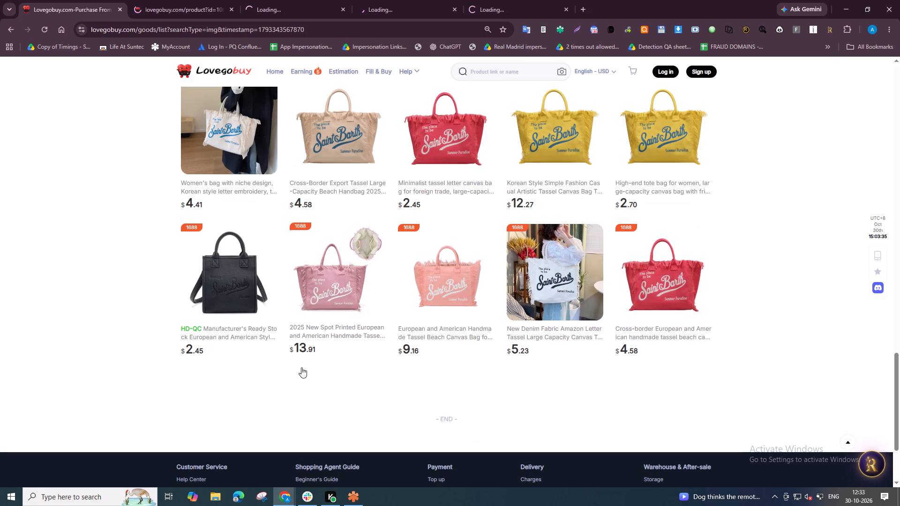
left_click(153, 0)
key("alt+Tab")
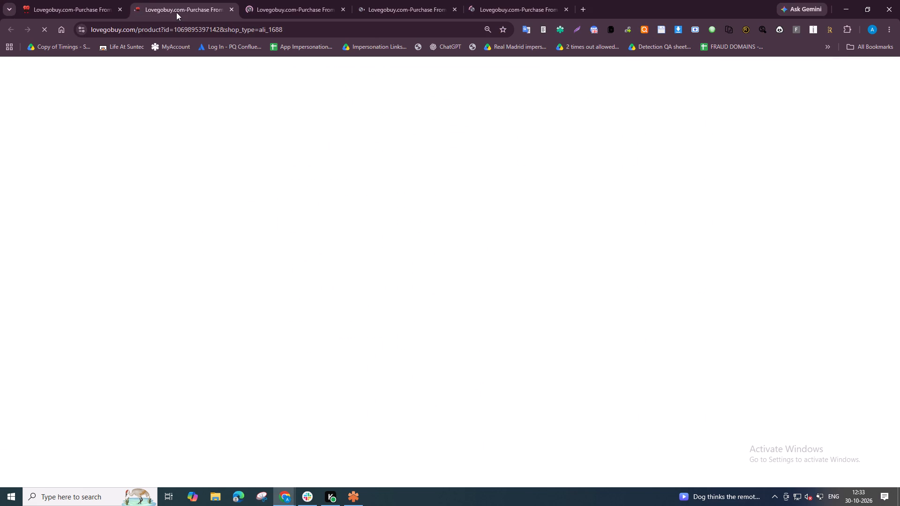
left_click(522, 0)
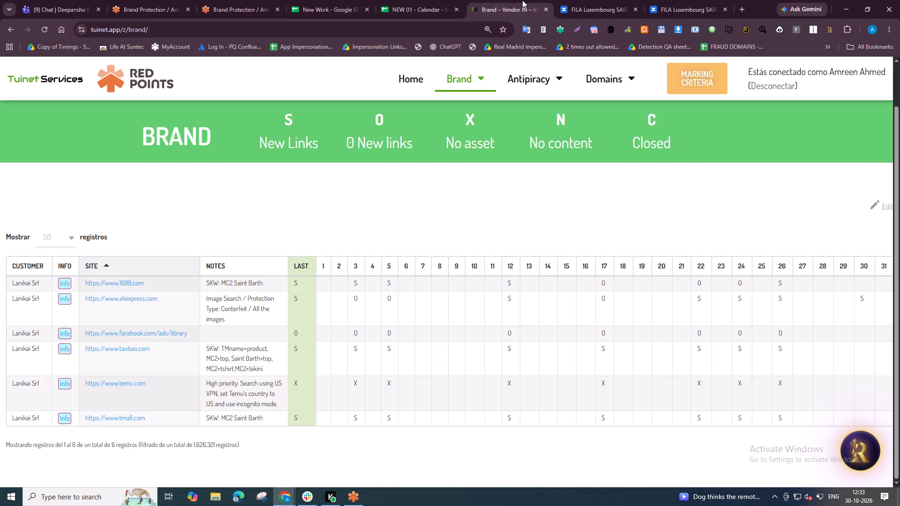
key("alt+Tab")
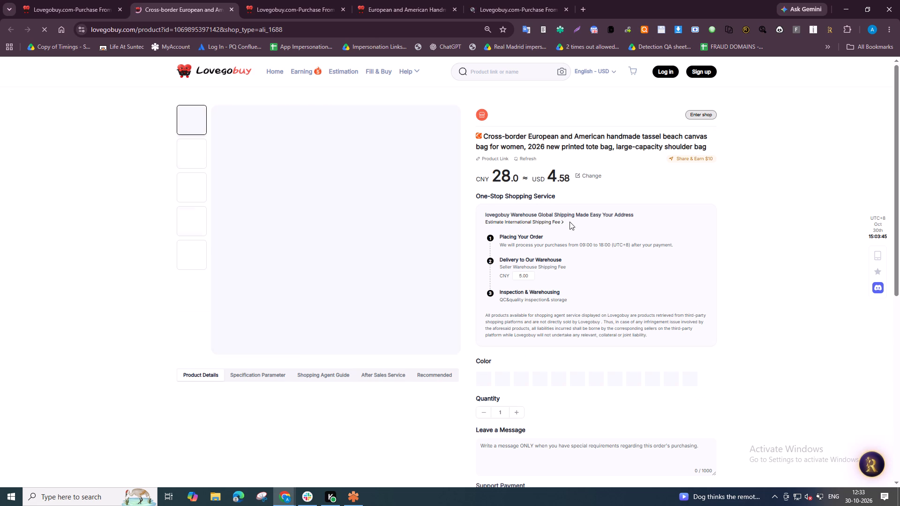
right_click(494, 160)
left_click(525, 258)
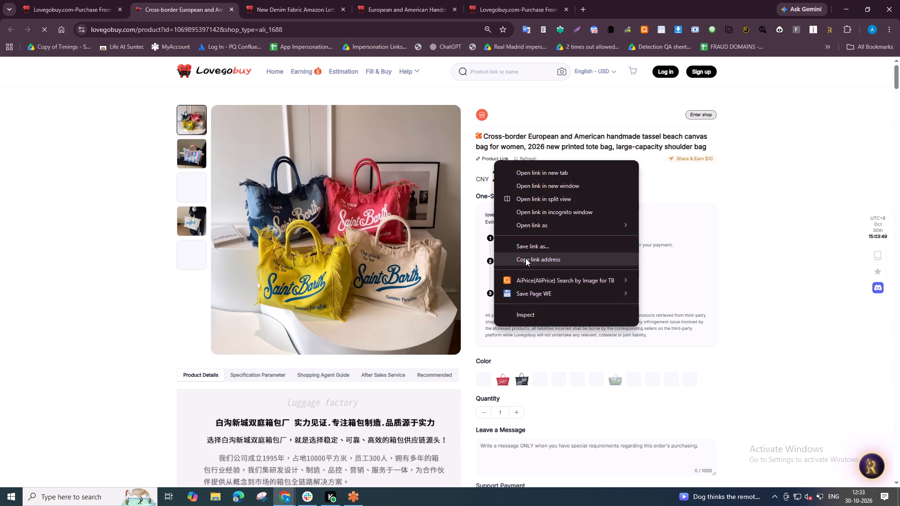
key("alt+Tab")
left_click(146, 0)
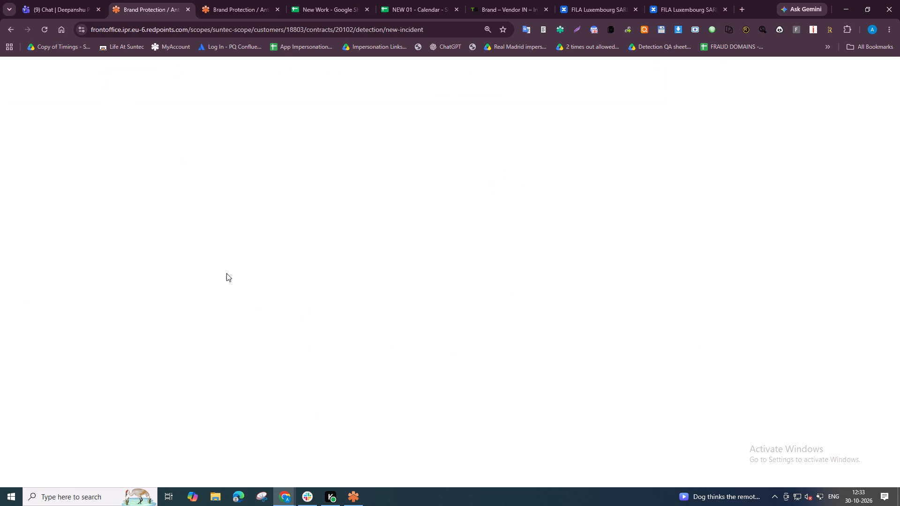
left_click(229, 406)
left_click(245, 300)
key("ctrl+v")
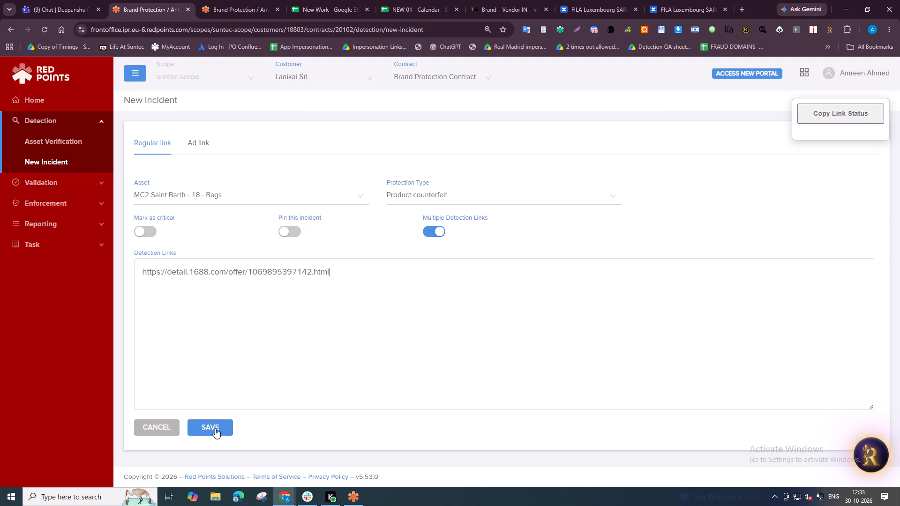
left_click(215, 428)
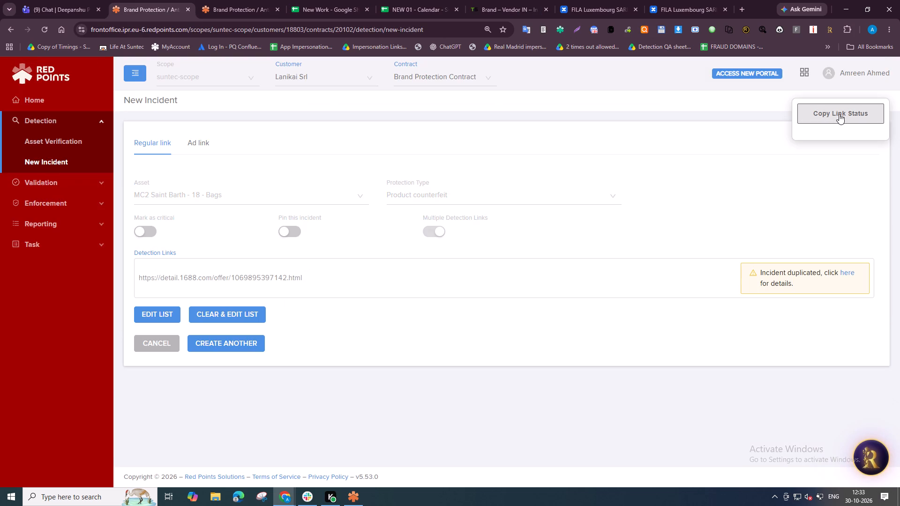
key("alt+Tab")
key("ctrl+Tab")
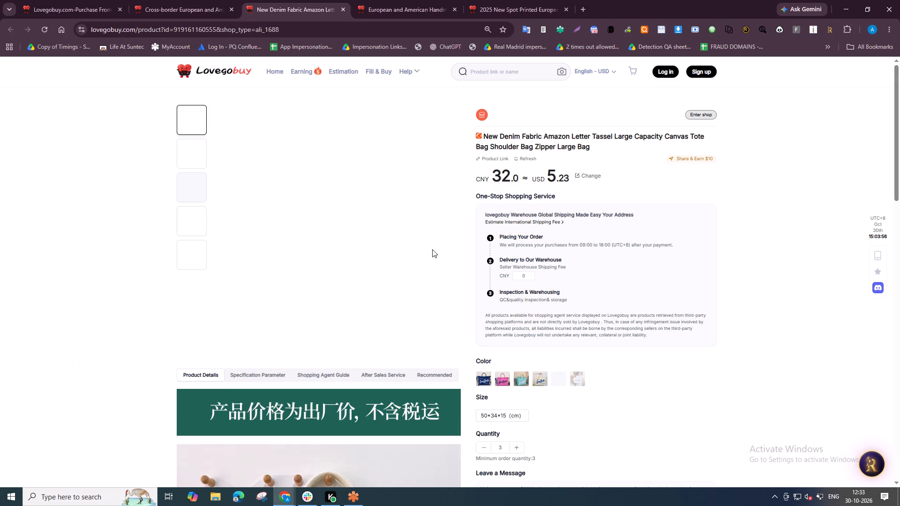
right_click(489, 160)
left_click(558, 261)
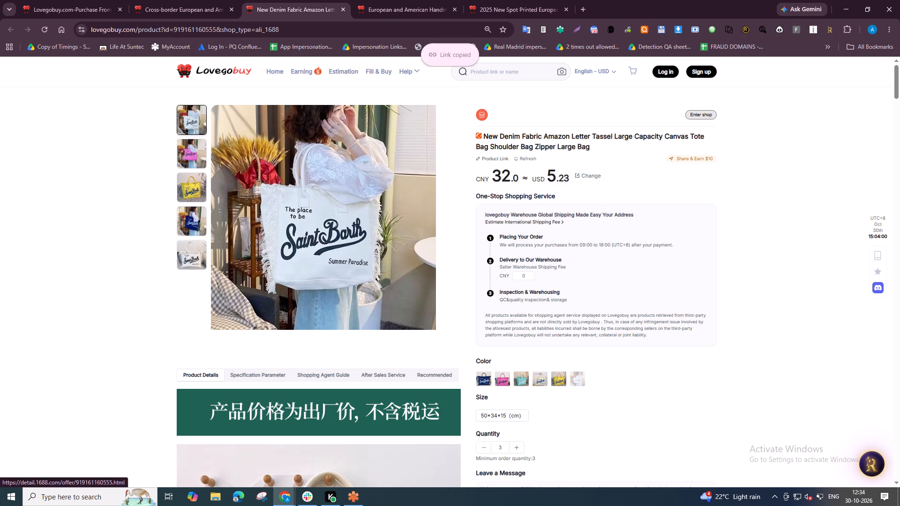
key("alt+Tab")
left_click(239, 311)
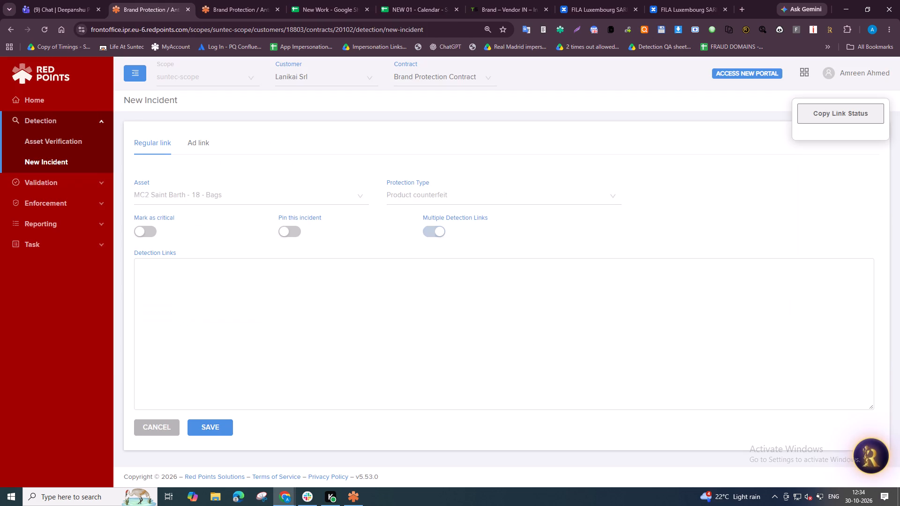
left_click(246, 305)
key("ctrl+v")
left_click(219, 424)
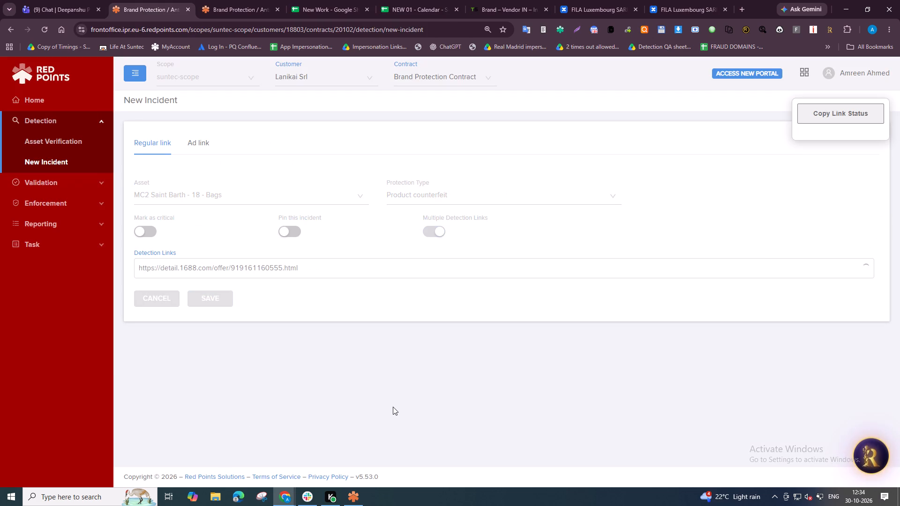
key("alt+Tab")
key("ctrl+Tab")
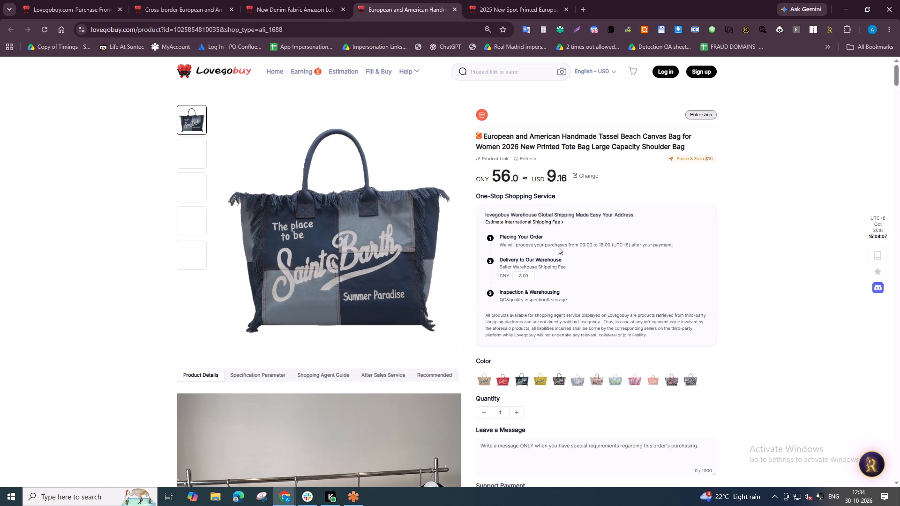
right_click(496, 156)
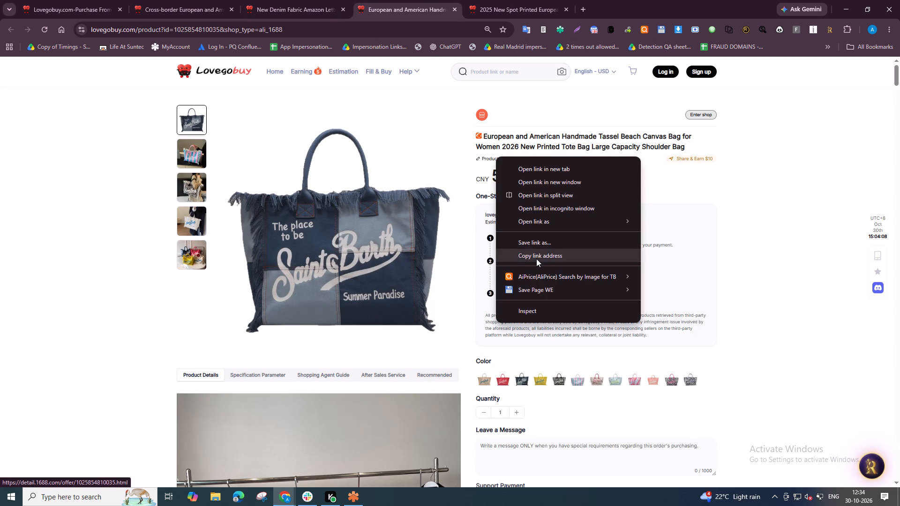
left_click(539, 257)
key("alt+Tab")
left_click(239, 320)
left_click(249, 306)
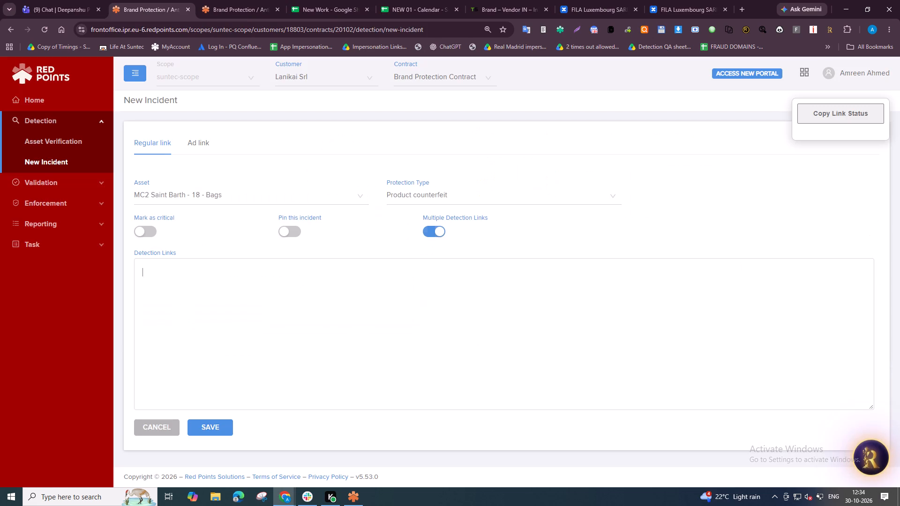
key("ctrl+v")
left_click(220, 428)
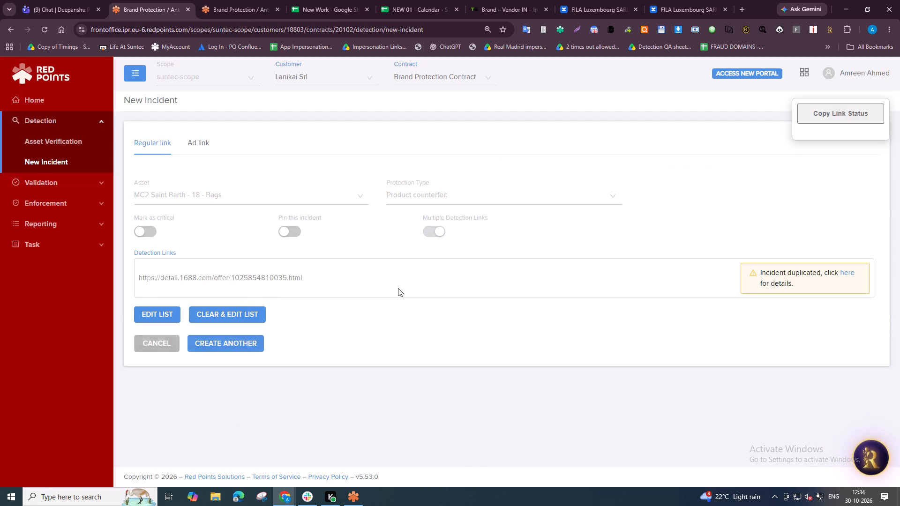
key("alt+Tab")
key("ctrl+Tab")
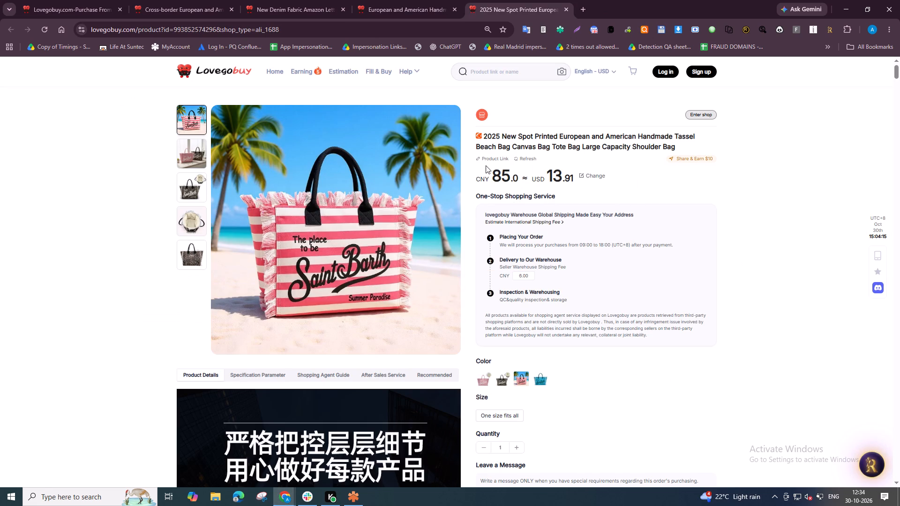
right_click(487, 160)
left_click(559, 255)
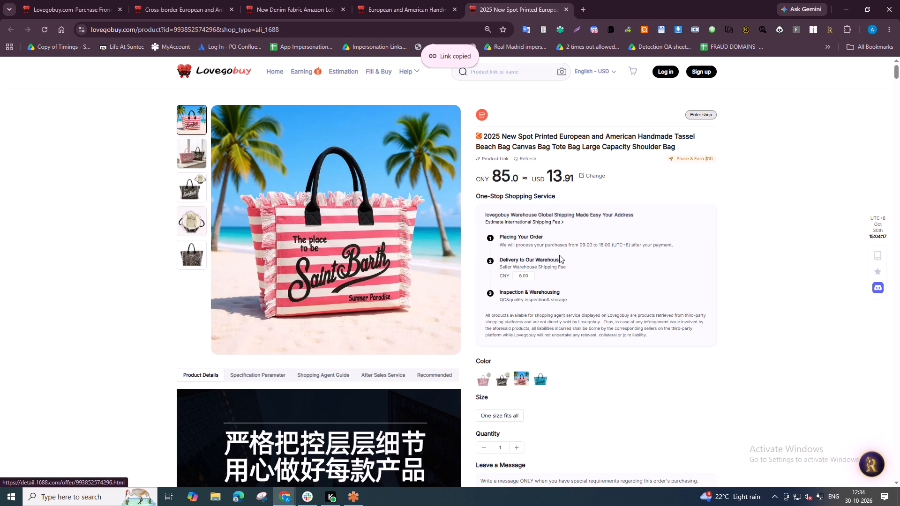
key("alt+Tab")
left_click(243, 316)
left_click(247, 307)
key("ctrl+v")
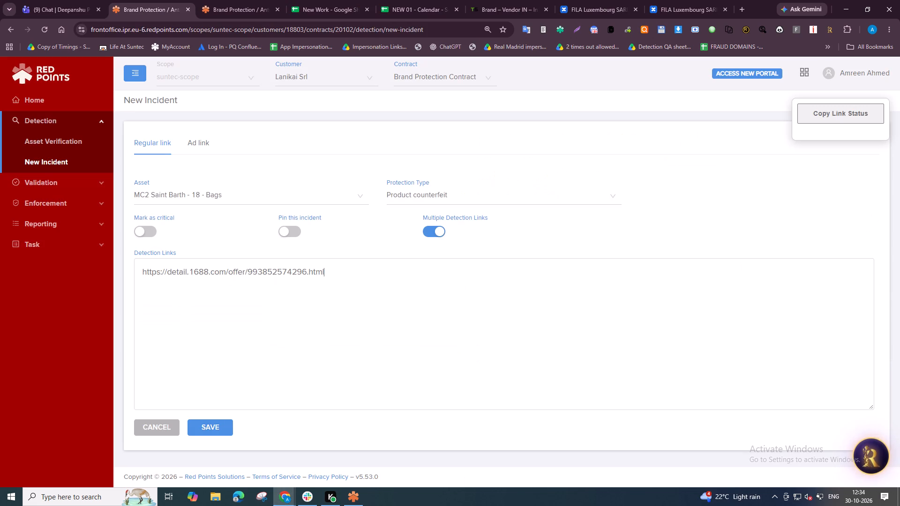
left_click(228, 428)
Close the four lovegobuy product pages, keeping only the image search results open.
key("alt+Tab")
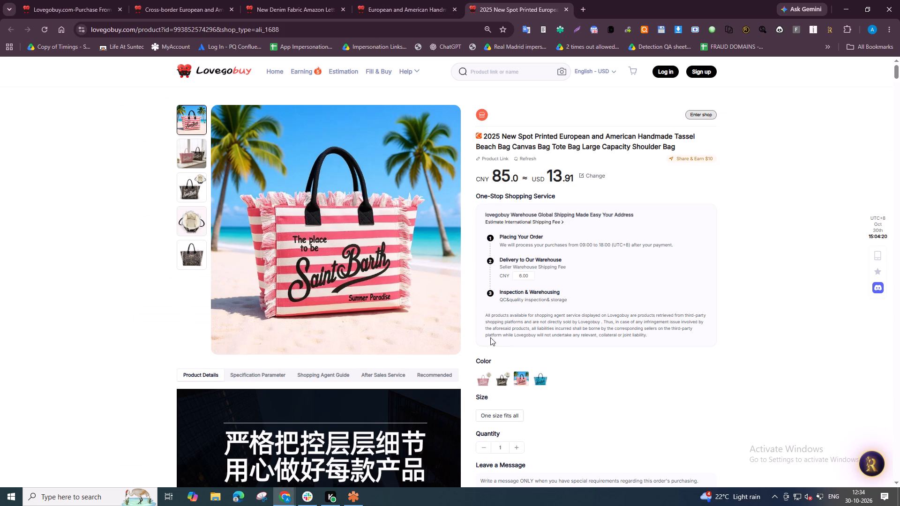
right_click(60, 0)
left_click(141, 228)
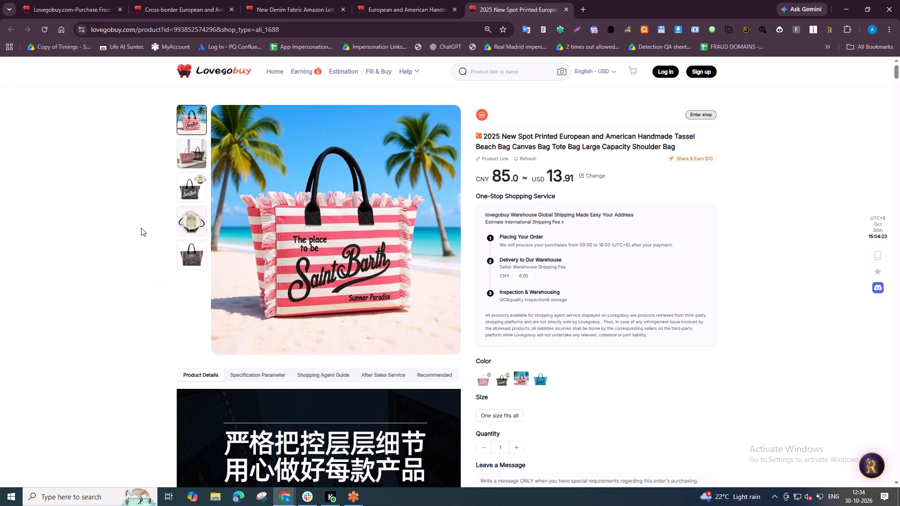
Open seven more Saint Barth bag listings from the lovegobuy 1688 results, including the $5.40 washable tote and $3.60 pink handbags.
scroll(176, 346, "up", 9)
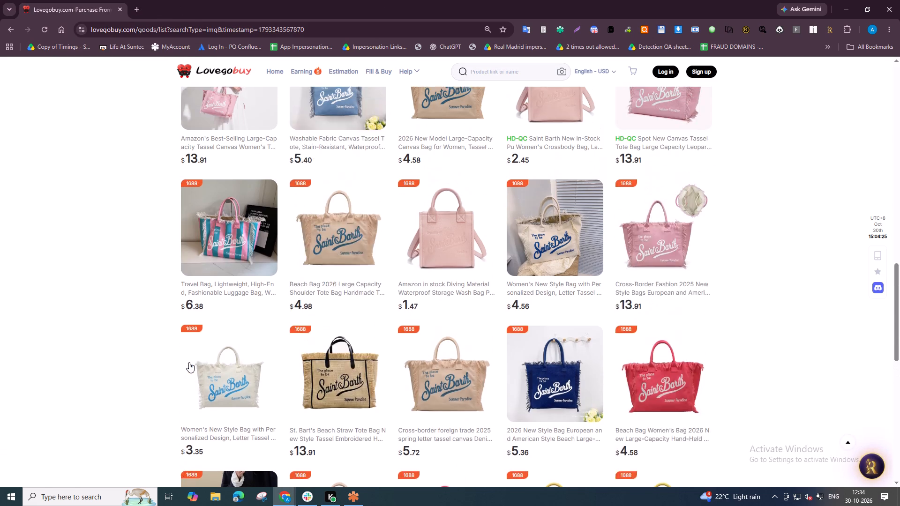
scroll(189, 362, "up", 2)
left_click(330, 208, "ctrl")
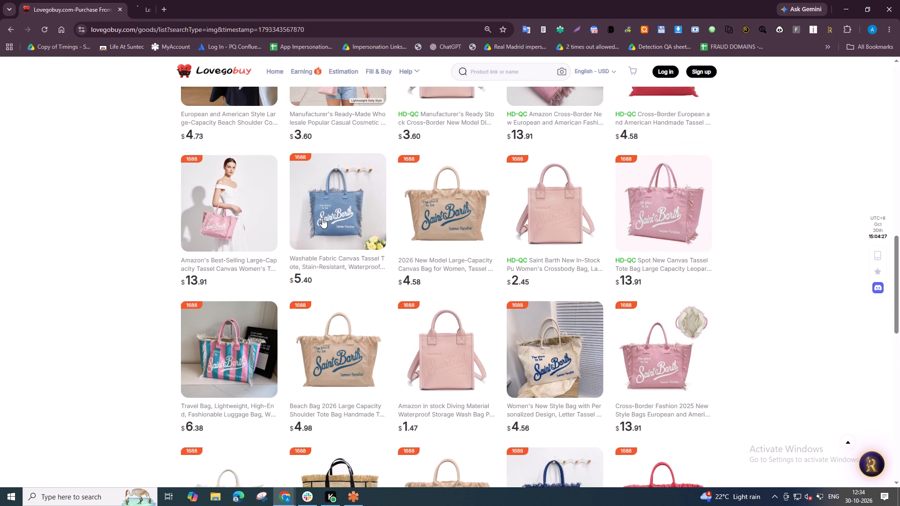
left_click(242, 214, "ctrl")
left_click(547, 353, "ctrl")
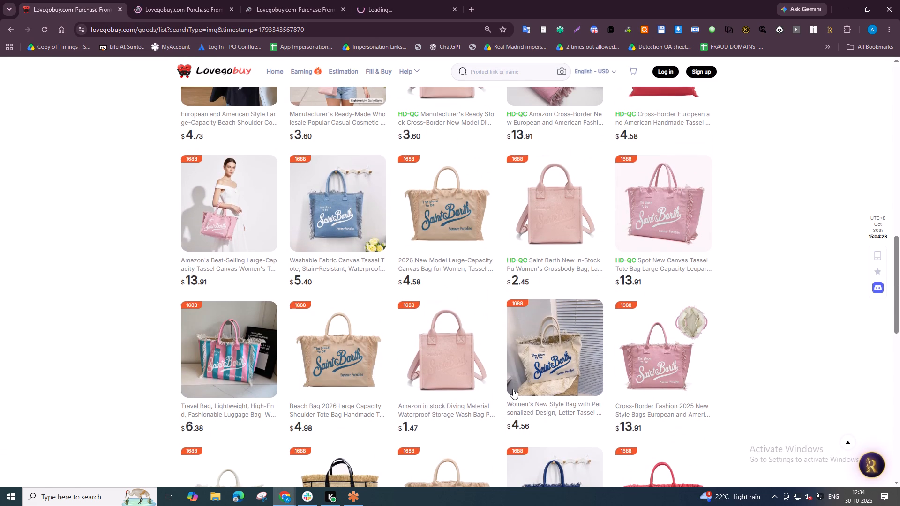
scroll(495, 401, "up", 4)
left_click(551, 406, "ctrl")
left_click(466, 267, "ctrl")
scroll(466, 321, "down", 4)
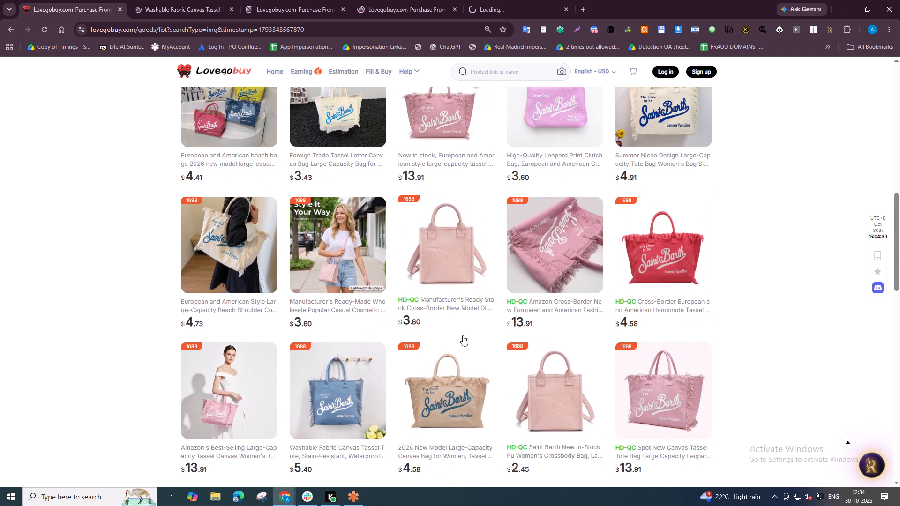
left_click(433, 393, "ctrl")
scroll(435, 392, "down", 3)
scroll(435, 392, "up", 6)
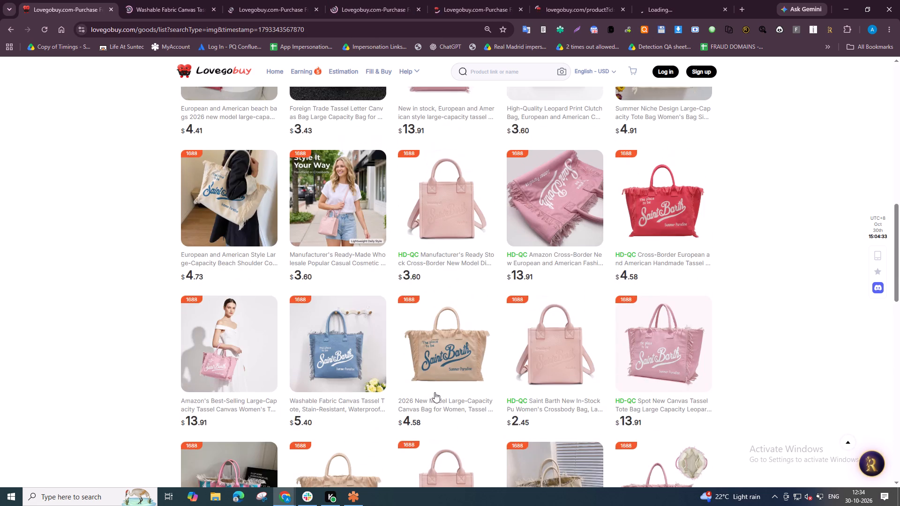
scroll(435, 392, "up", 7)
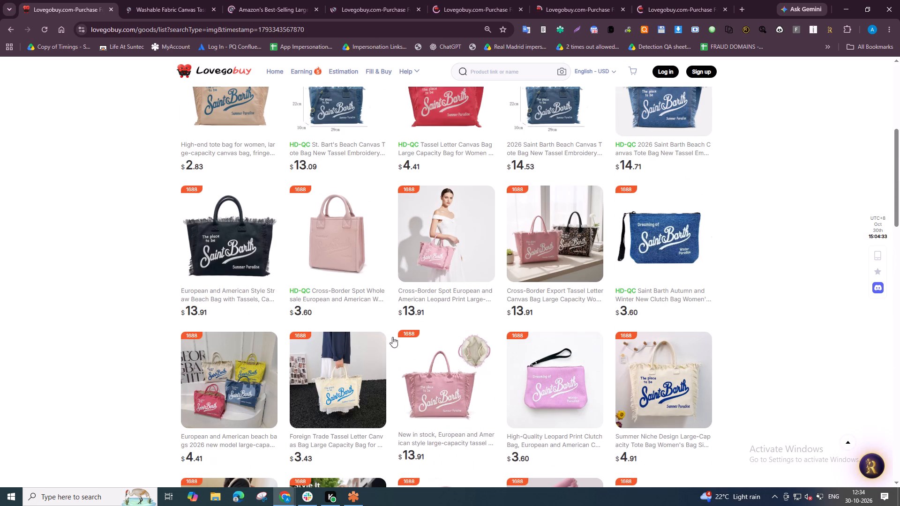
left_click(348, 250, "ctrl")
scroll(356, 314, "up", 9)
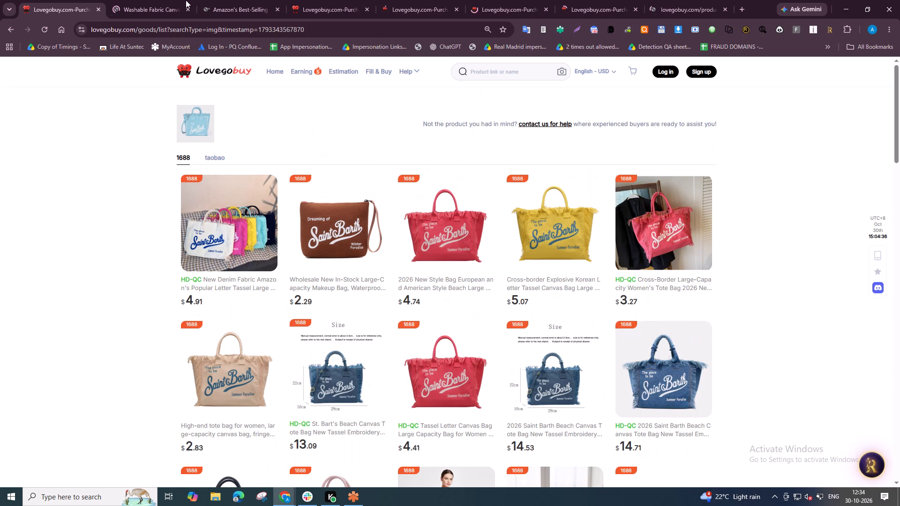
left_click(174, 0)
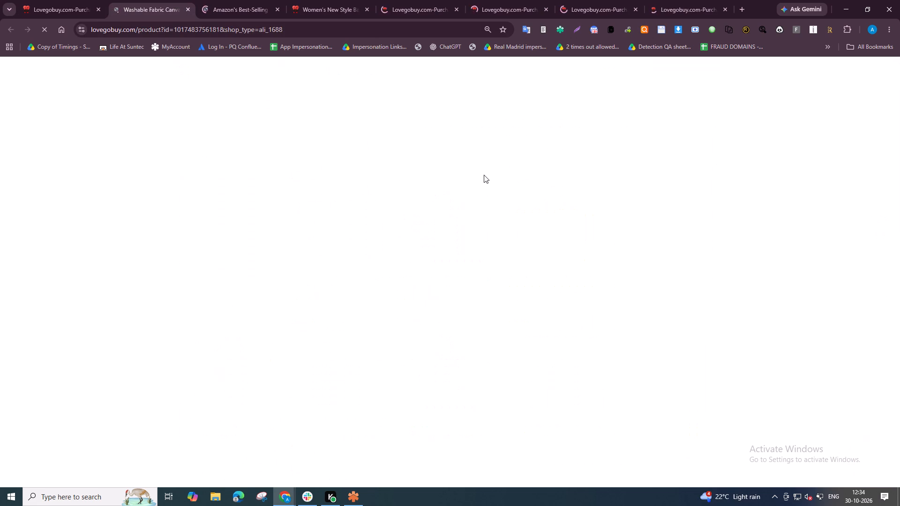
right_click(489, 159)
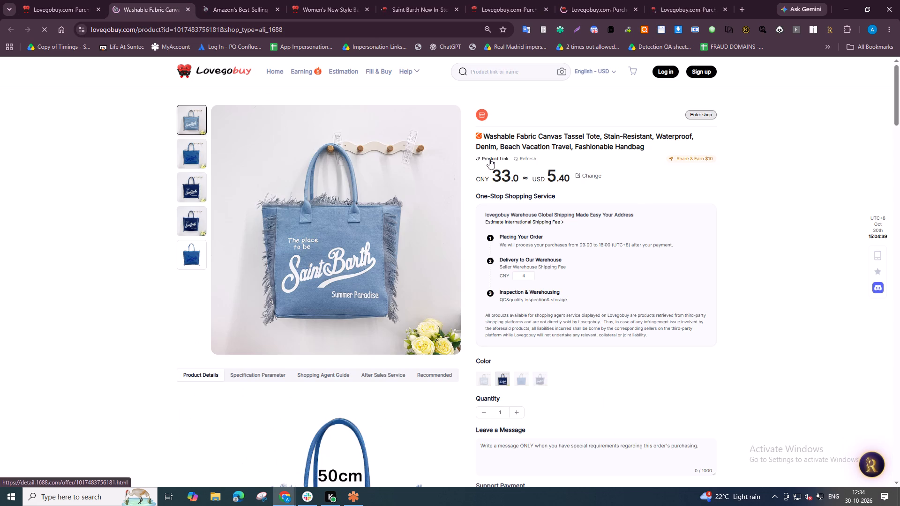
left_click(547, 258)
key("alt+Tab")
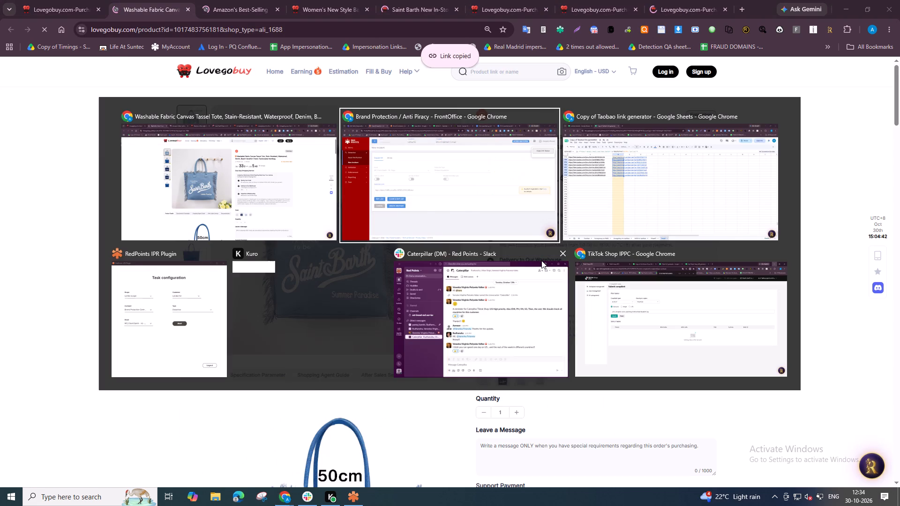
left_click(226, 319)
left_click(230, 303)
key("ctrl+v")
left_click(221, 424)
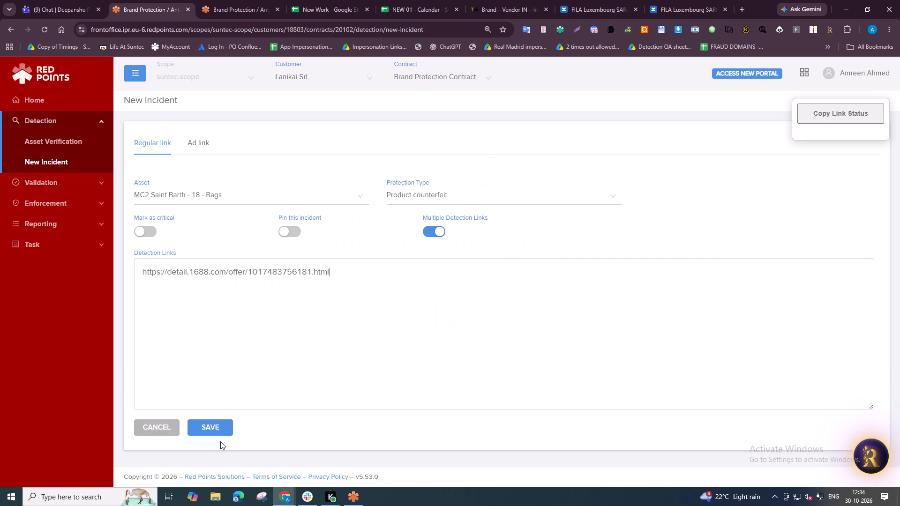
key("alt+Tab")
key("ctrl+Tab")
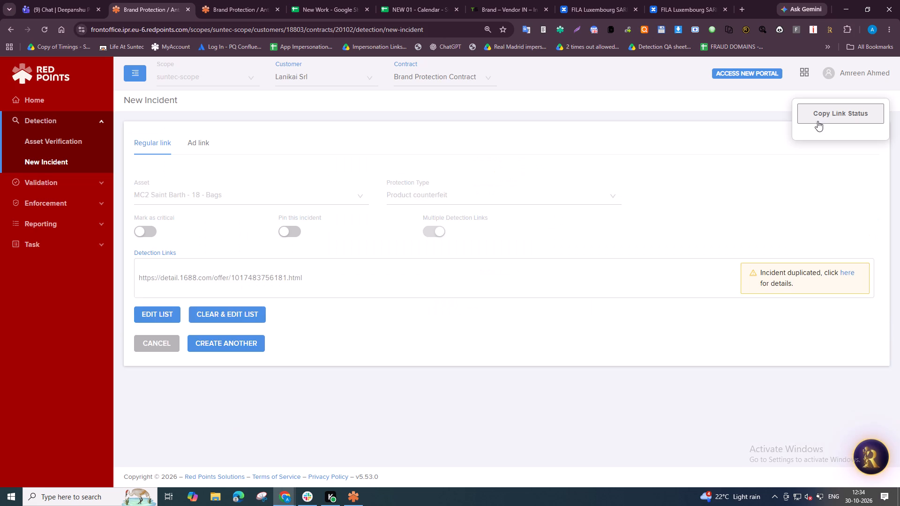
left_click(267, 0)
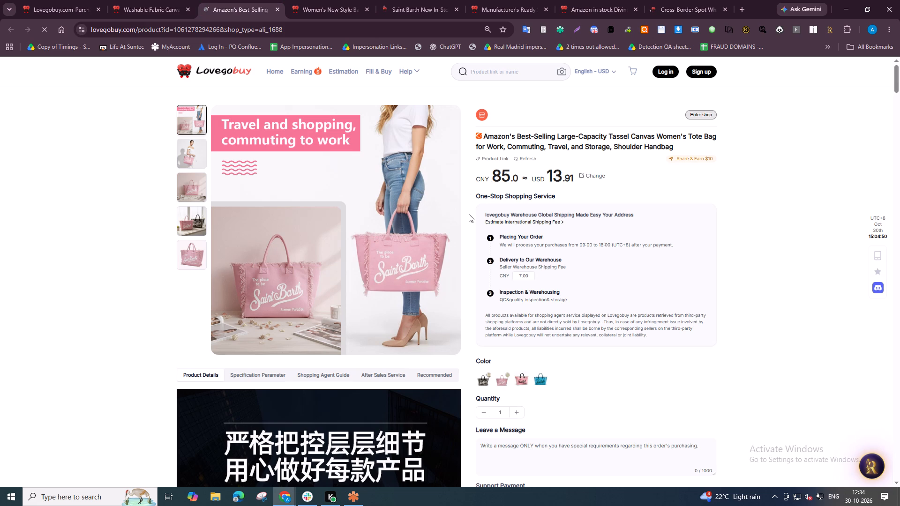
right_click(494, 157)
left_click(545, 251)
key("alt+Tab")
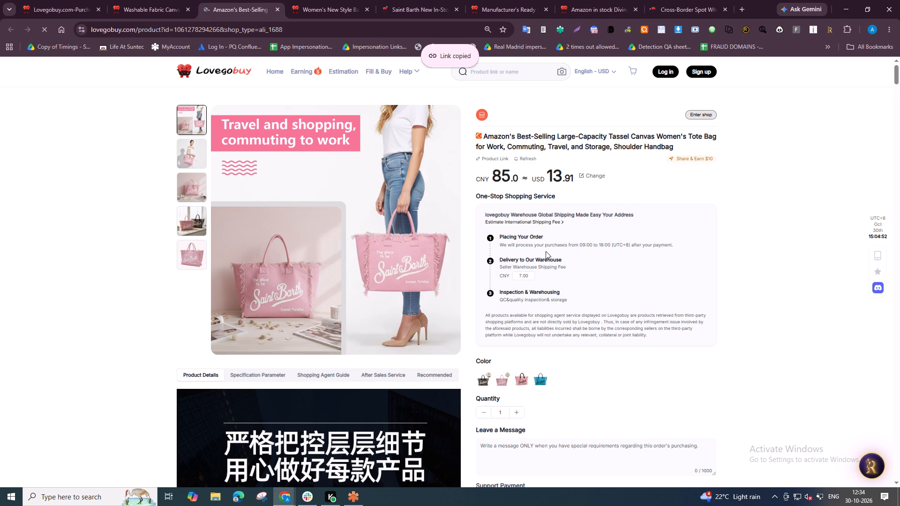
left_click(238, 311)
left_click(240, 308)
key("ctrl+v")
key("alt+Tab")
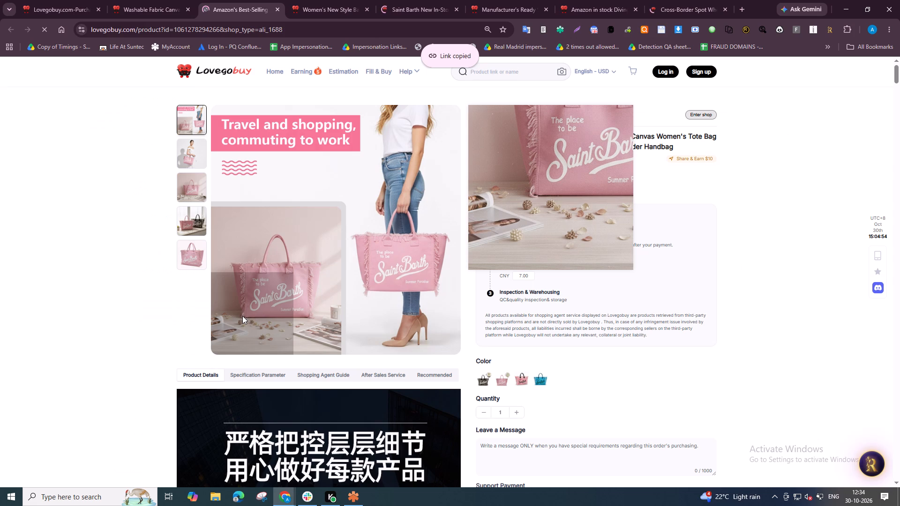
key("alt+Tab")
left_click(213, 426)
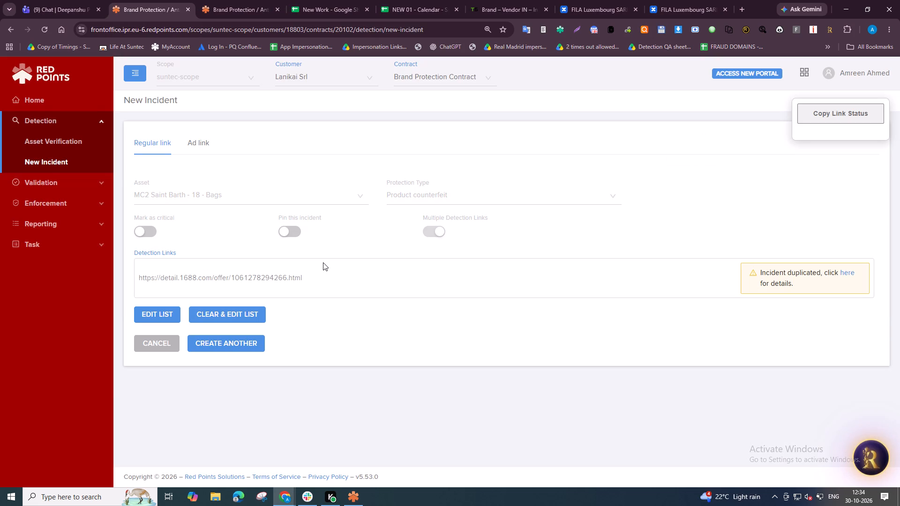
key("alt+Tab")
key("ctrl+Tab")
scroll(323, 262, "up", 1)
left_click(198, 258)
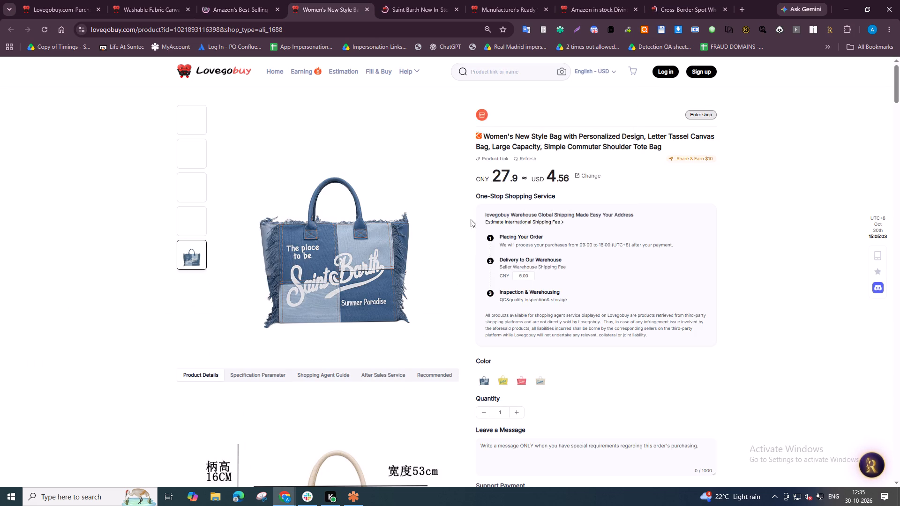
right_click(495, 155)
right_click(490, 159)
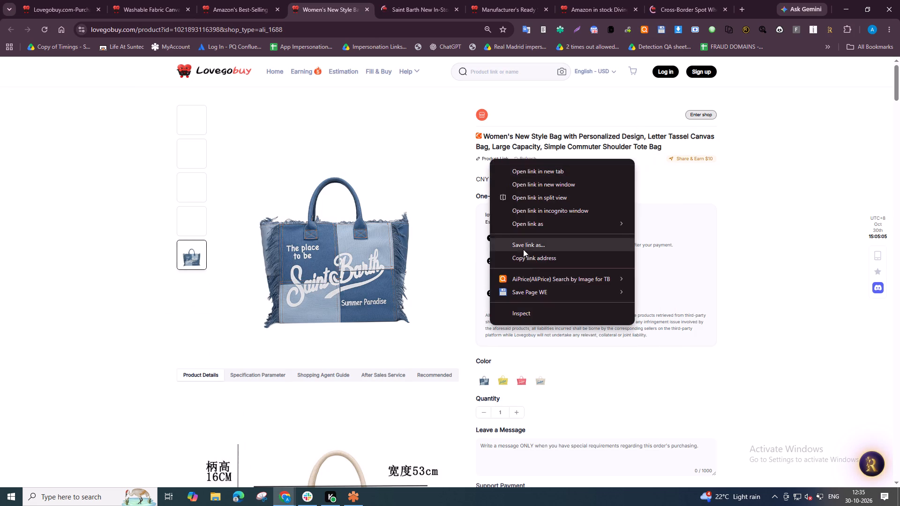
left_click(541, 260)
key("alt+Tab")
left_click(255, 325)
left_click(258, 314)
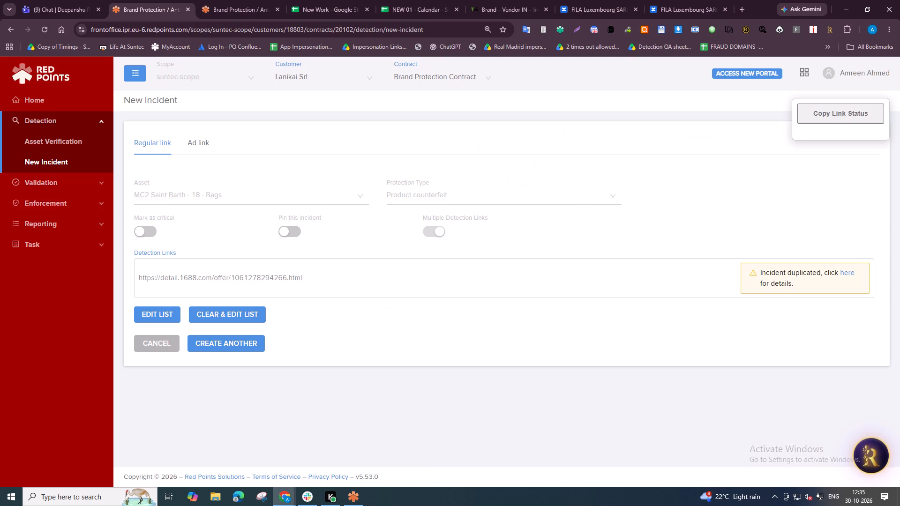
left_click(259, 310)
key("ctrl+v")
left_click(222, 424)
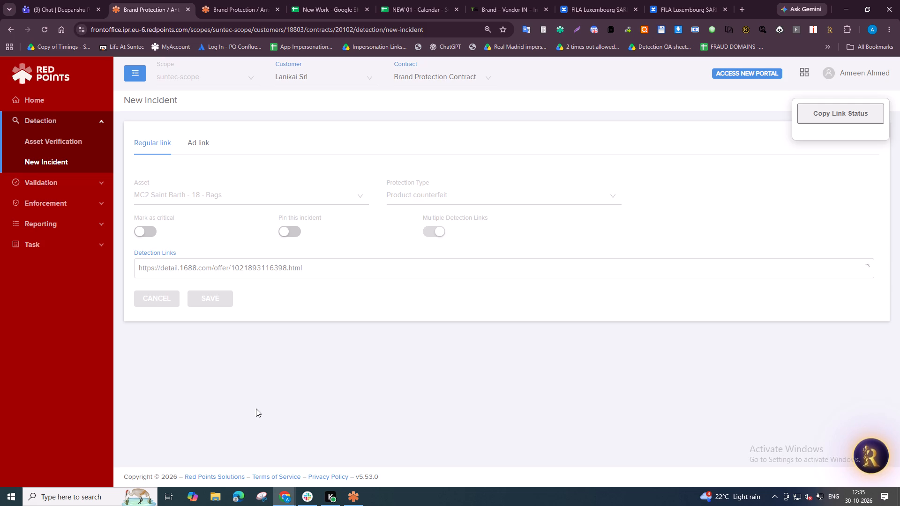
key("alt+Tab")
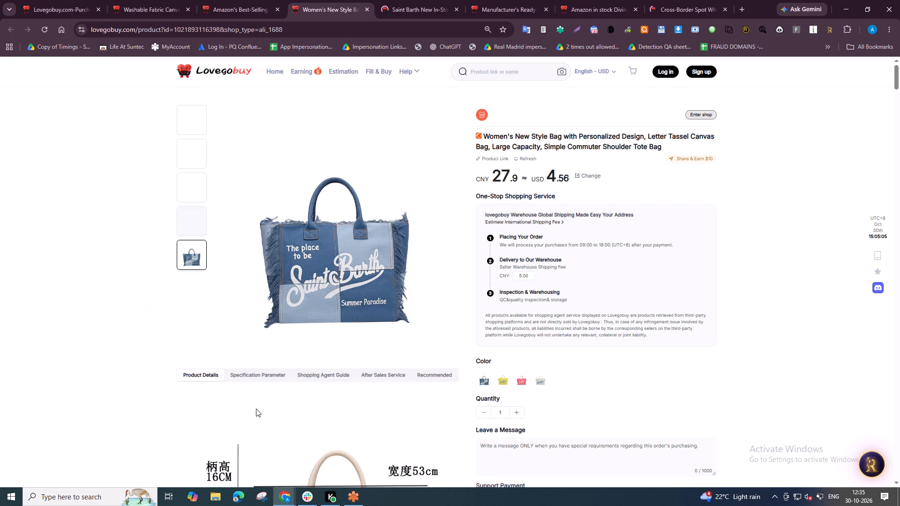
key("ctrl+Tab")
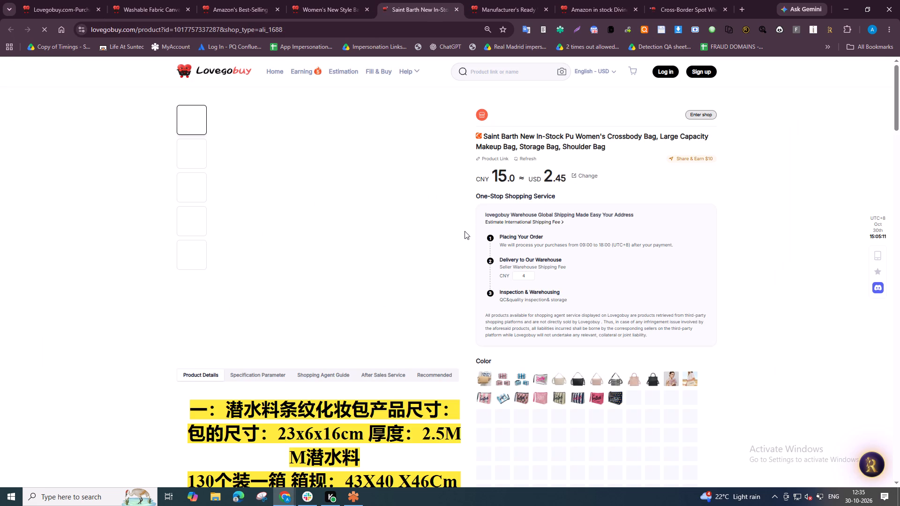
right_click(493, 157)
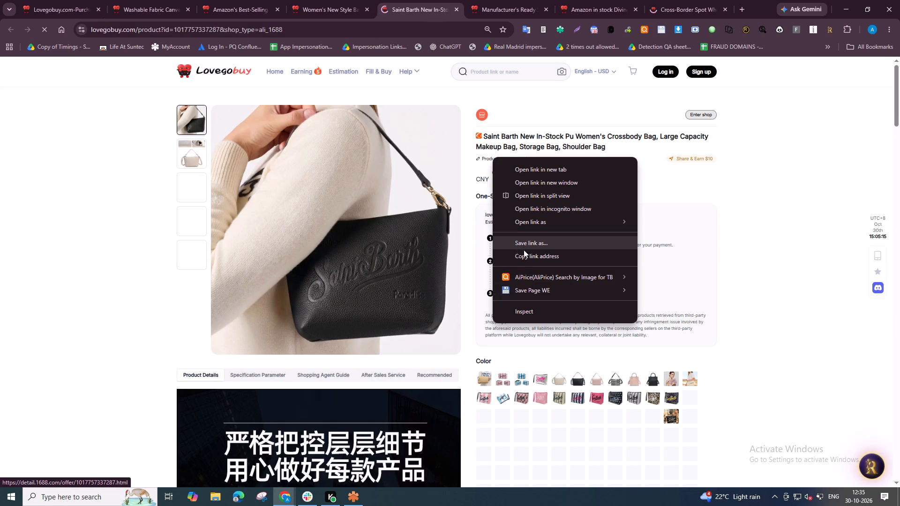
left_click(524, 255)
key("alt+Tab")
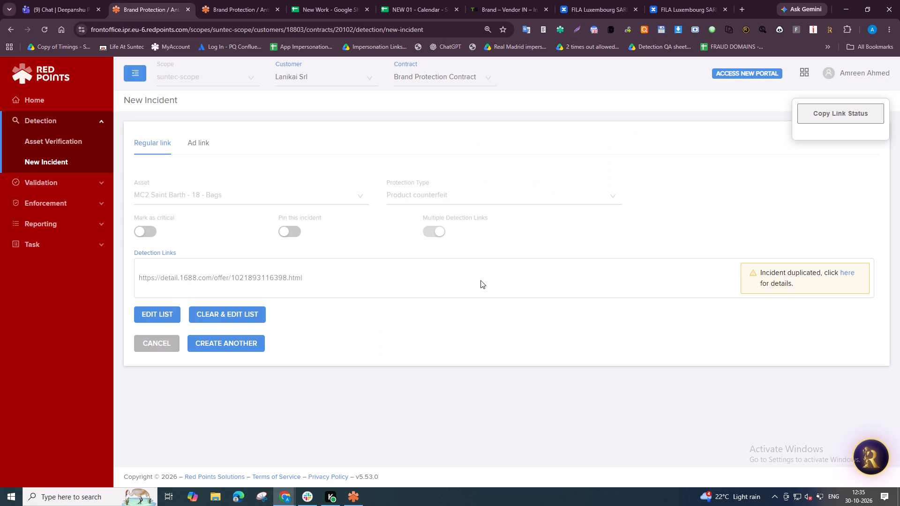
left_click(255, 318)
left_click(259, 307)
key("ctrl+v")
left_click(216, 426)
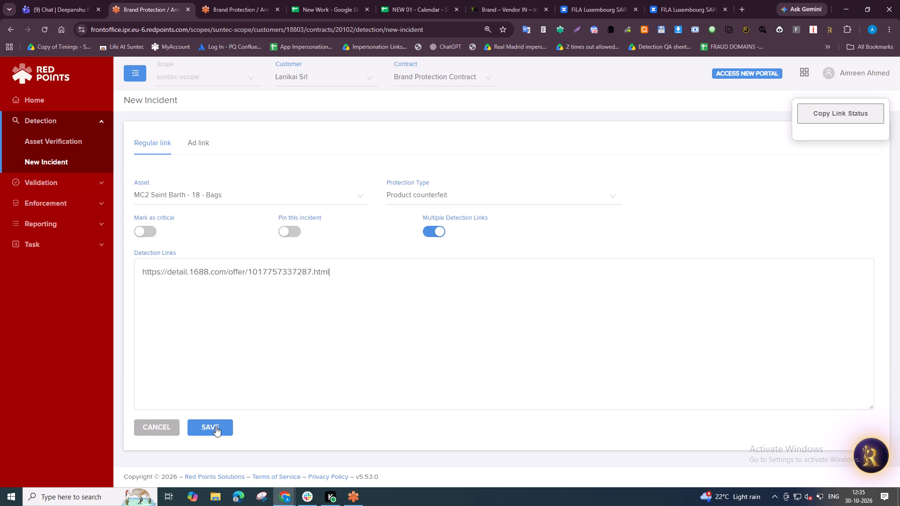
key("alt+Tab")
key("ctrl+Tab")
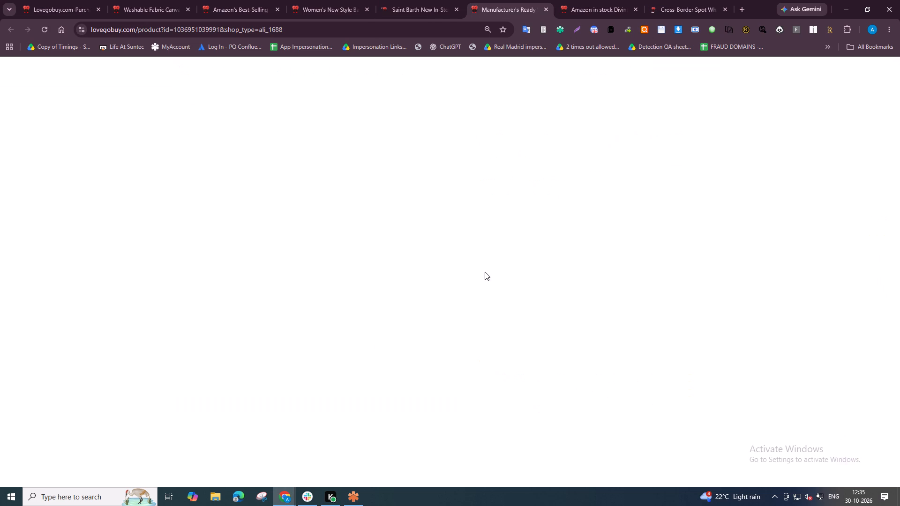
key("ctrl+Tab")
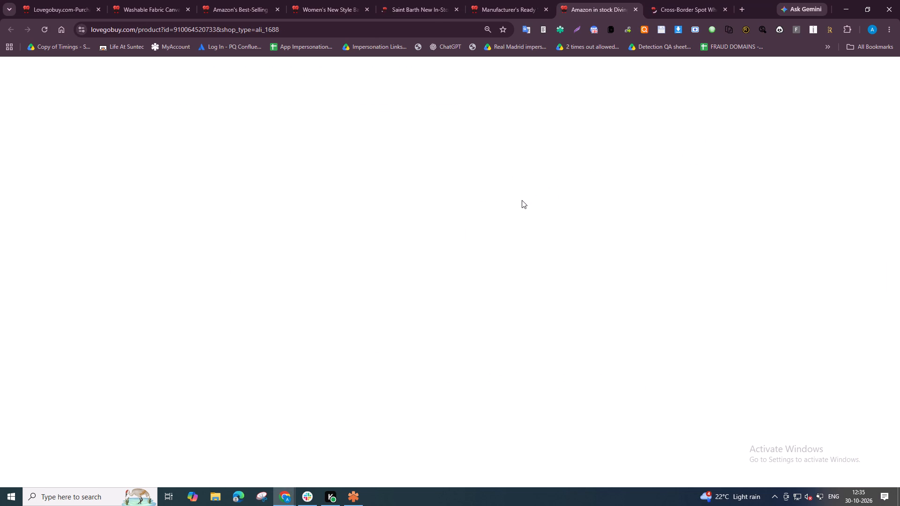
key("ctrl+Tab")
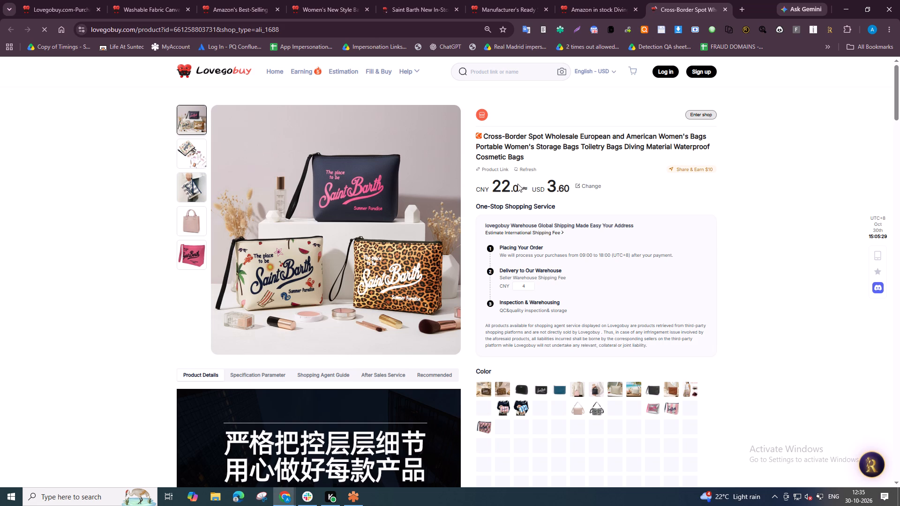
right_click(490, 170)
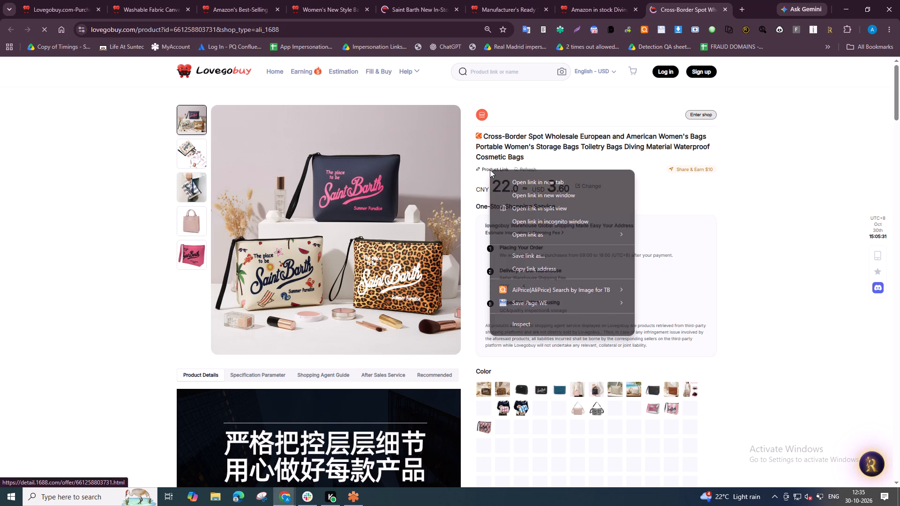
left_click(534, 269)
key("alt+Tab")
double_click(247, 311)
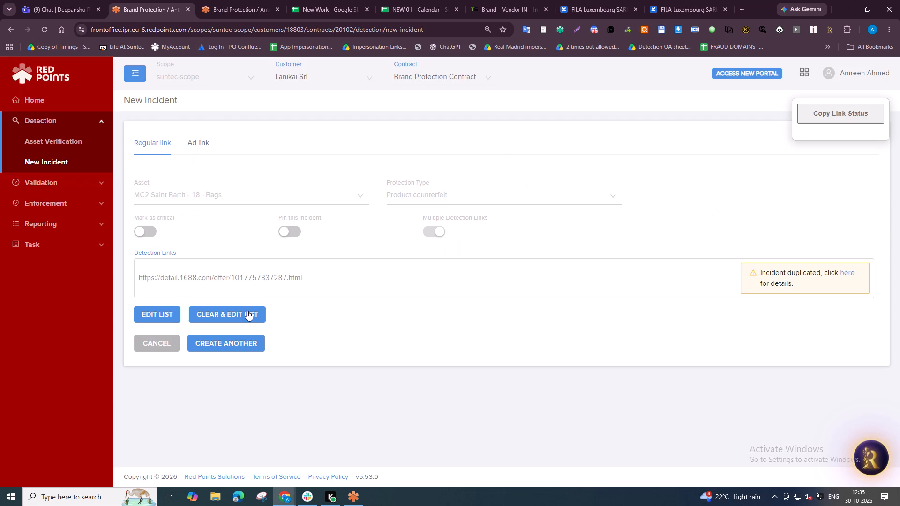
key("ctrl+v")
left_click(222, 433)
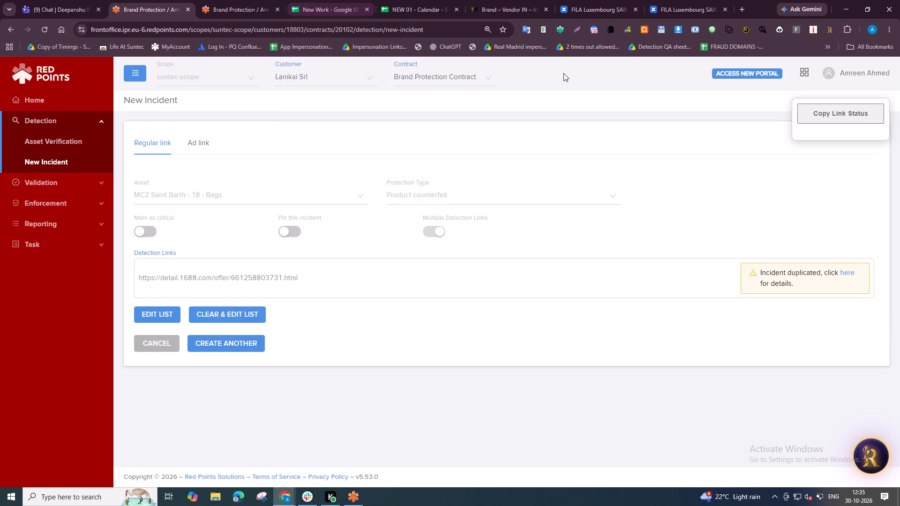
Check the Lanikai Srl site markings by day in the tuinet brand tracker.
left_click(366, 0)
left_click(489, 0)
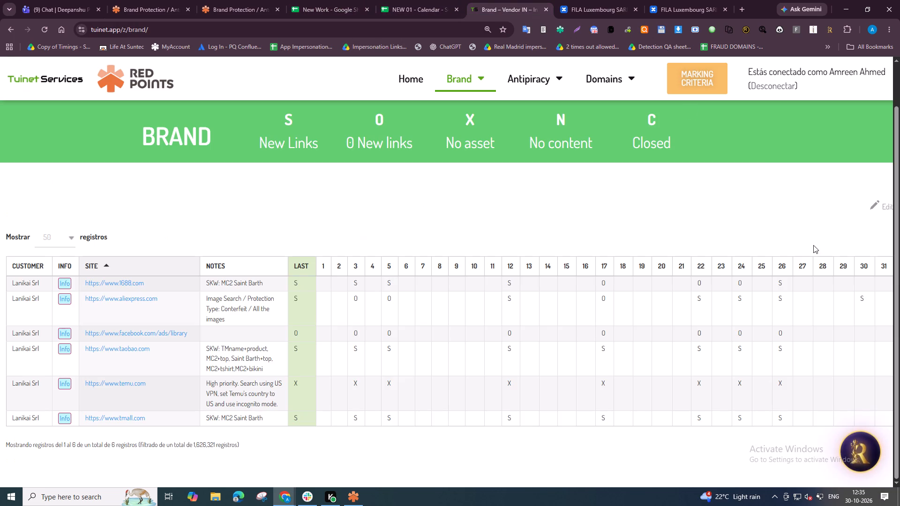
left_click(309, 0)
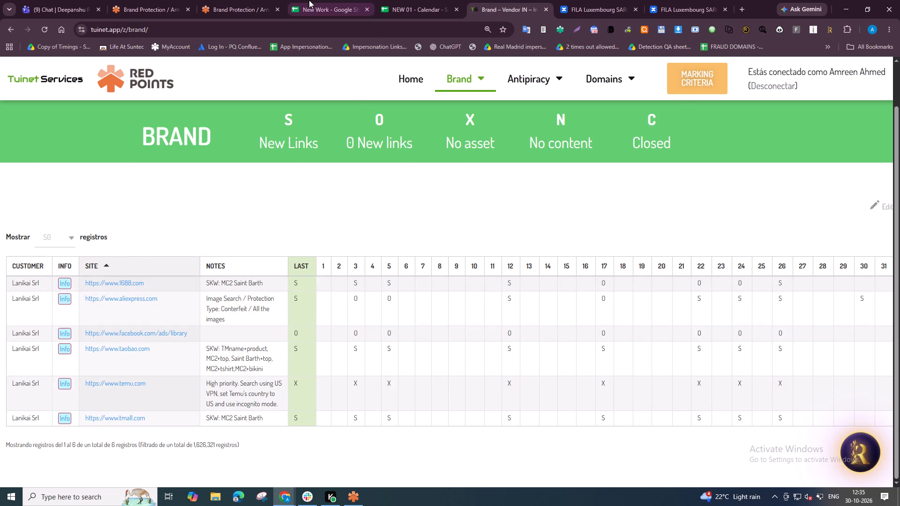
left_click(481, 0)
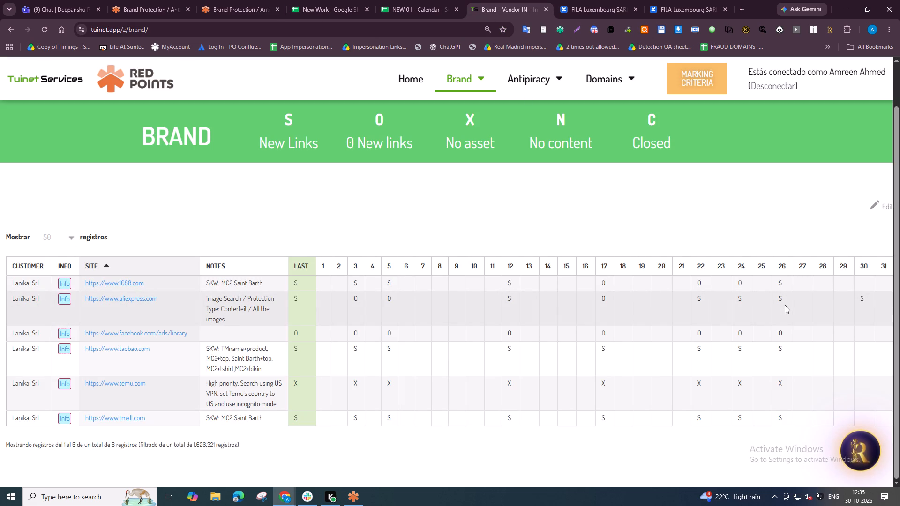
Look back through the earlier daily records in the New Work sheet for Lanikai Srl's previous MC2 Saint Barth bag links.
left_click(251, 0)
left_click(354, 0)
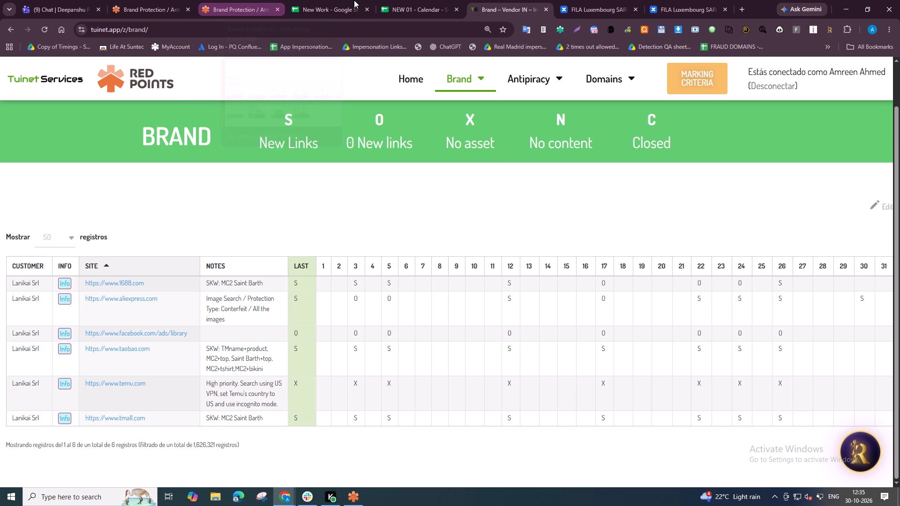
left_click(619, 185)
key("ctrl+Up")
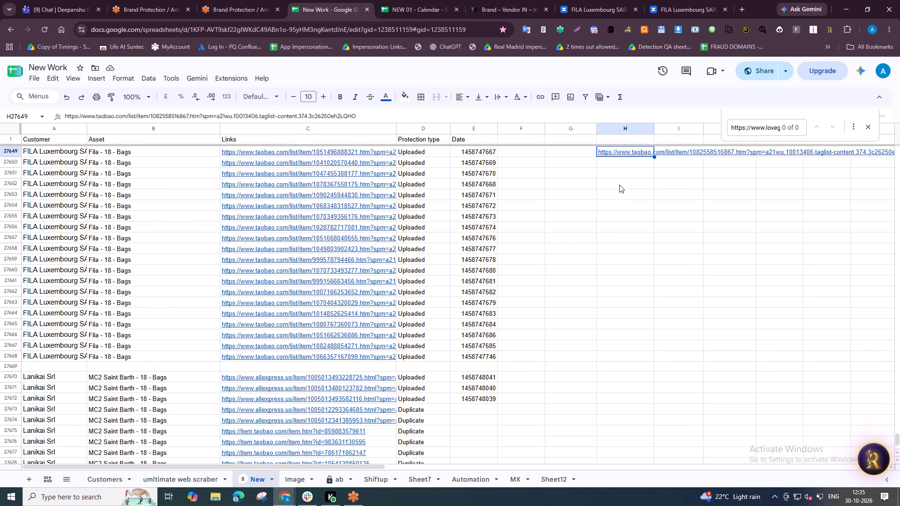
key("ctrl+Up")
key("ctrl+Up")
key("ctrl+Up")
key("ctrl+Up")
key("ctrl+Up")
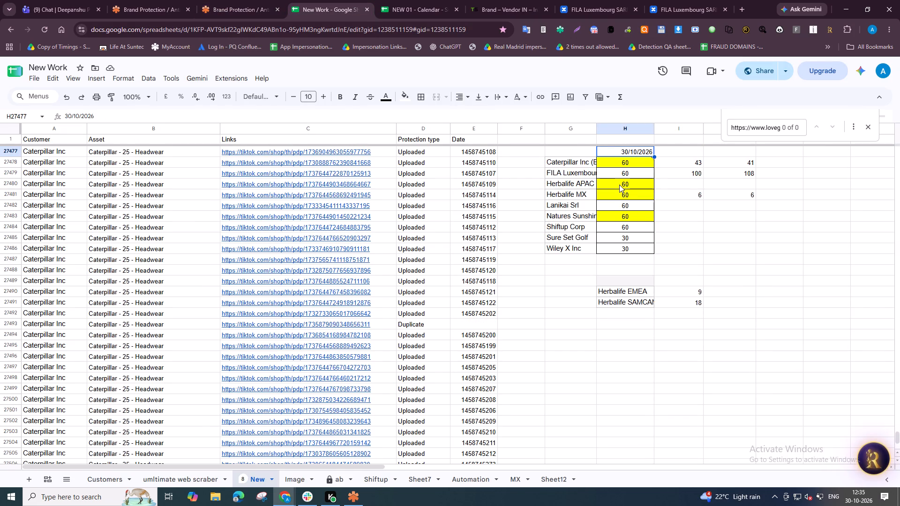
key("ctrl+Up")
key("ctrl+Up")
key("ctrl+Up")
key("ctrl+Up")
key("ctrl+Up")
key("ctrl+Up")
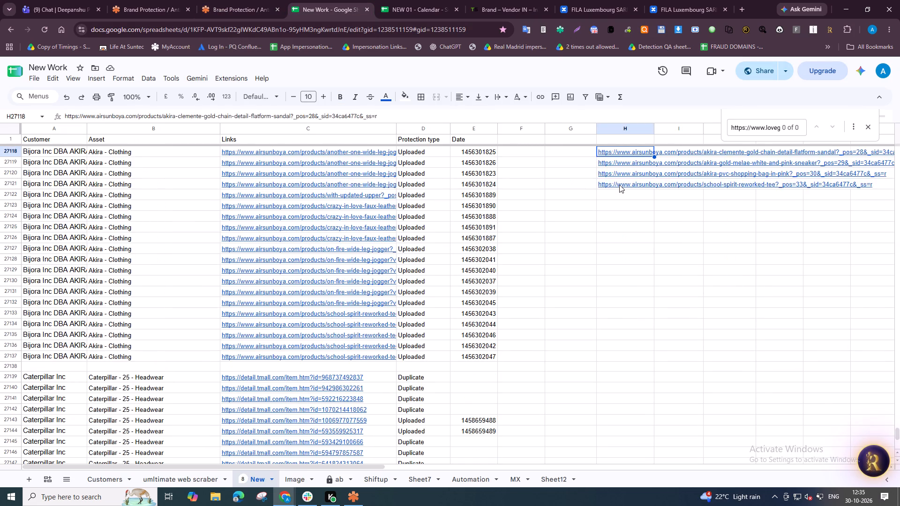
key("ctrl+Up")
key("ctrl+Up")
key("ctrl+Up")
key("ctrl+Up")
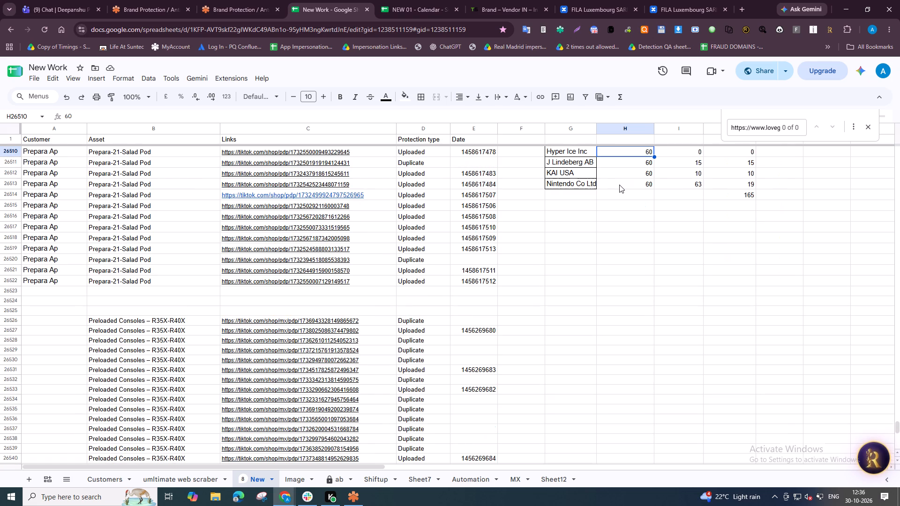
key("ctrl+Up")
scroll(634, 179, "up", 5)
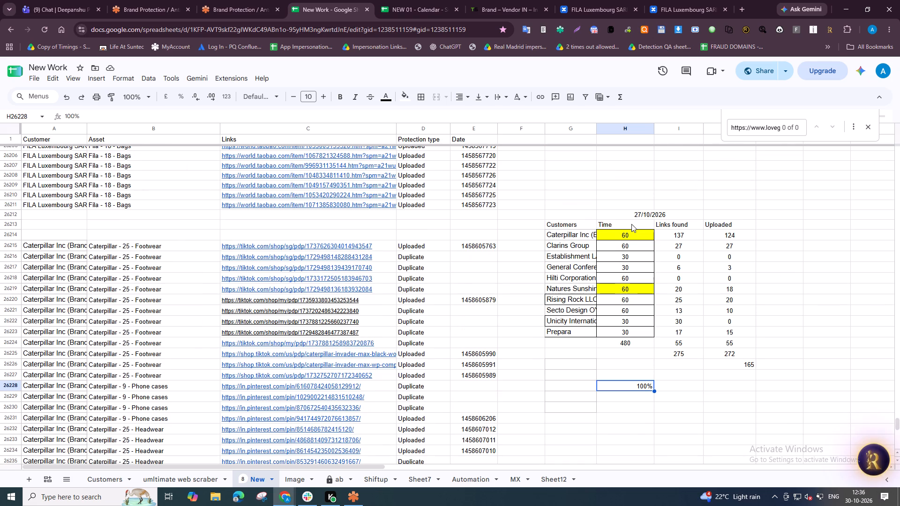
left_click(641, 192)
key("ctrl+Up")
scroll(641, 192, "up", 2)
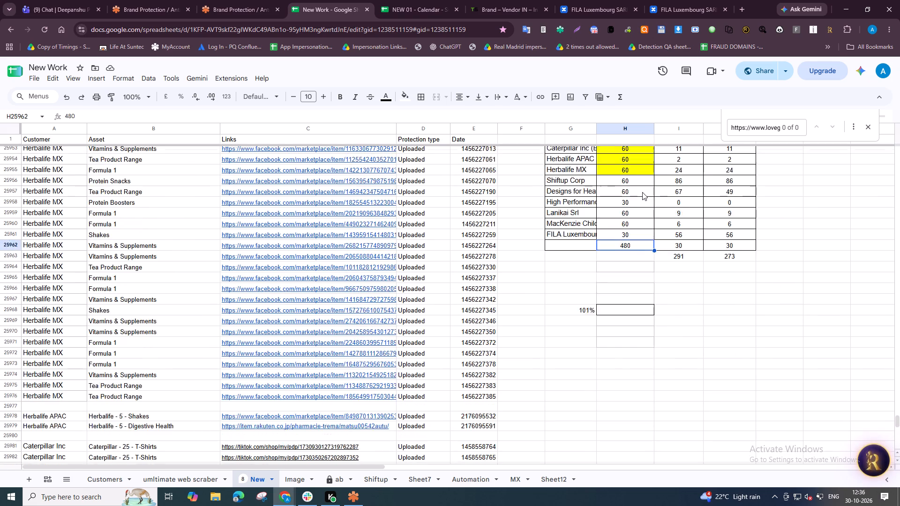
scroll(642, 192, "up", 1)
scroll(639, 207, "down", 9)
scroll(38, 340, "down", 14)
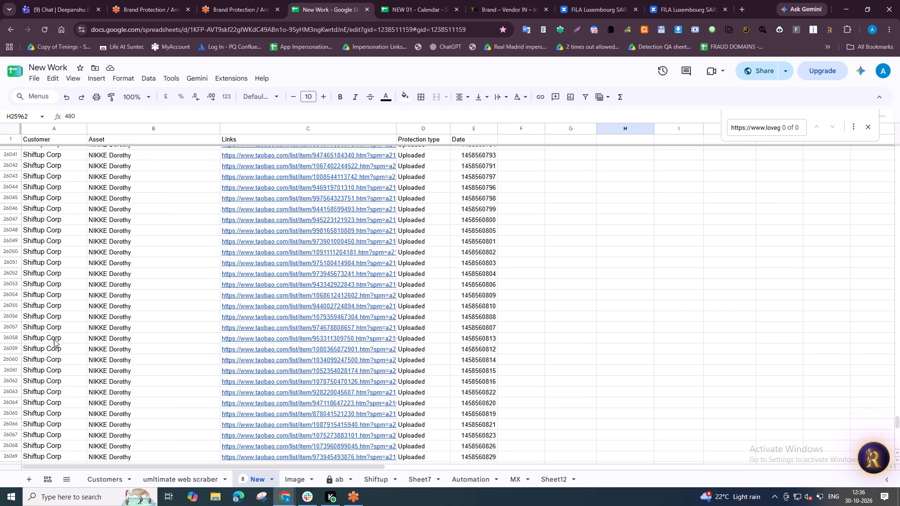
scroll(54, 339, "down", 2)
scroll(161, 330, "down", 6)
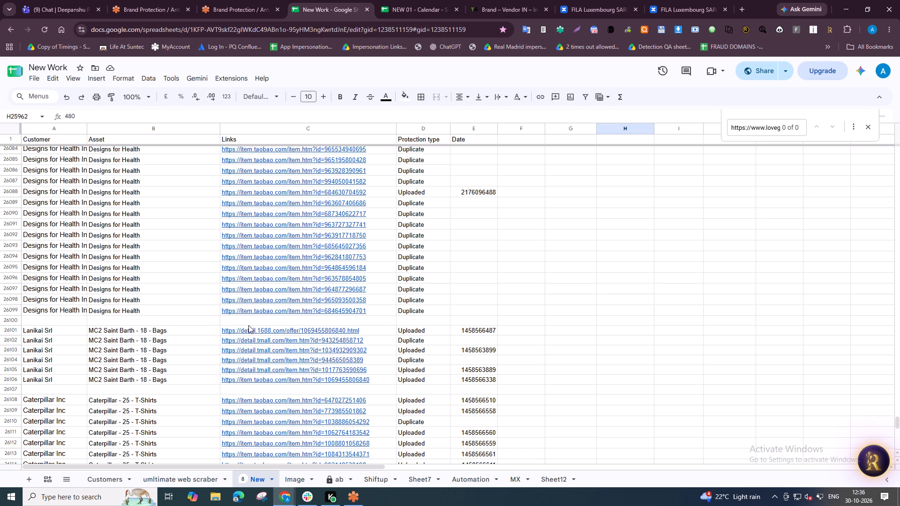
left_click(254, 380)
key("ctrl+c")
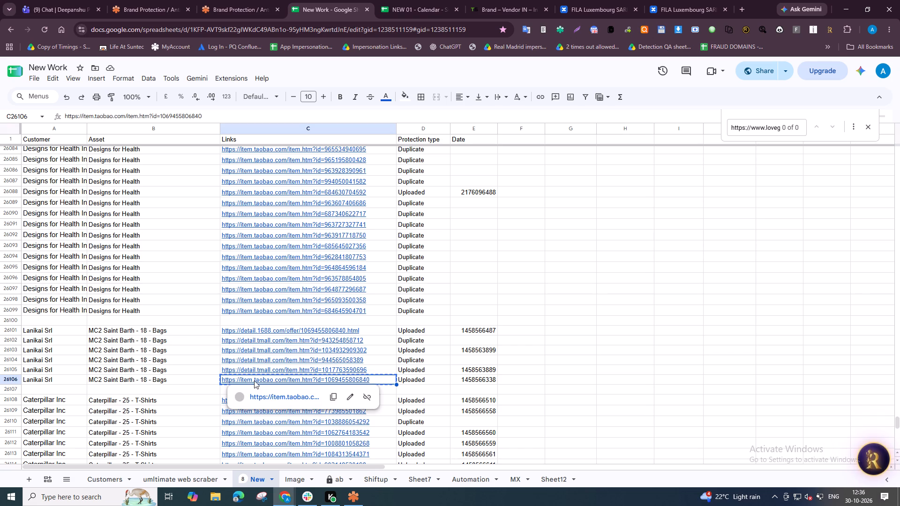
key("ctrl+c")
key("alt+Tab")
key("alt+Tab")
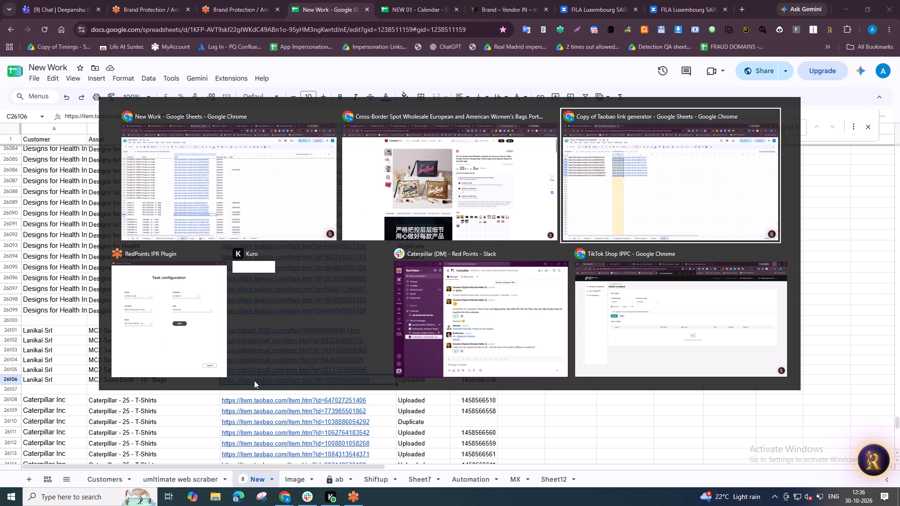
left_click(144, 230)
key("ctrl+v")
key("Right")
key("ctrl+d")
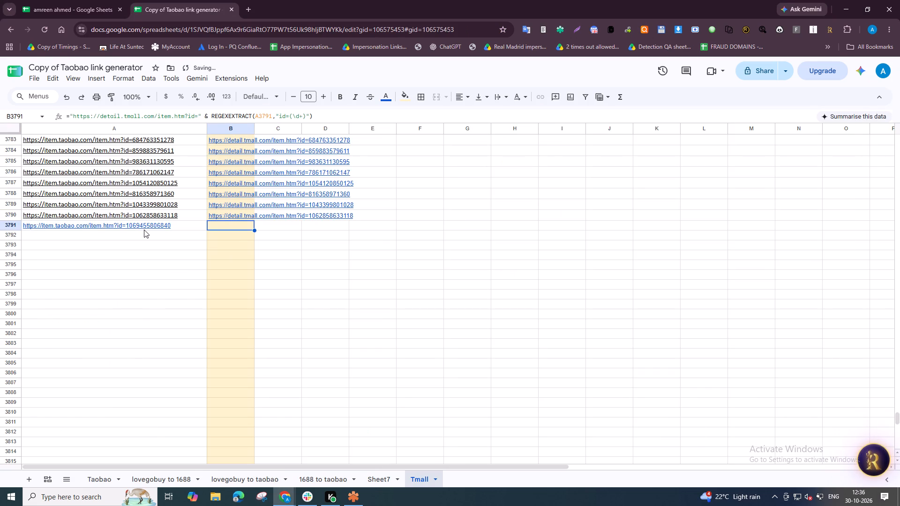
key("ctrl+c")
key("alt+Tab")
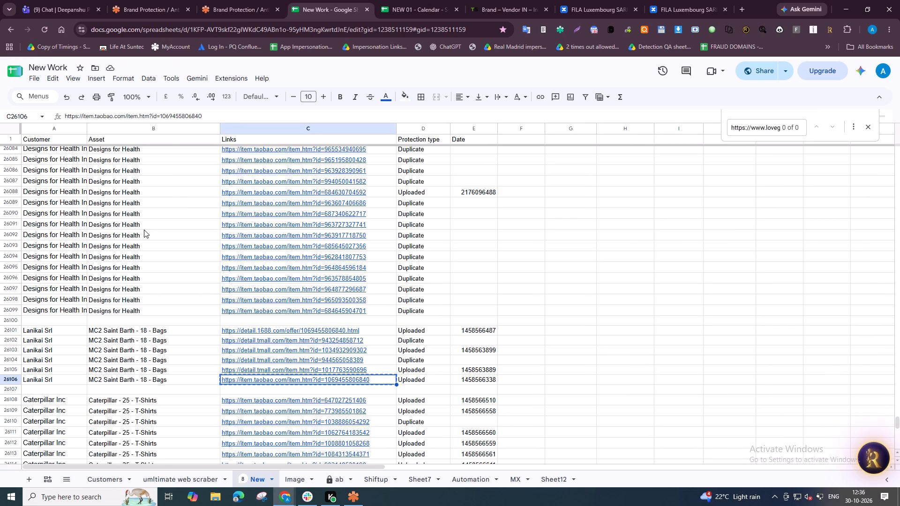
left_click(135, 0)
double_click(218, 311)
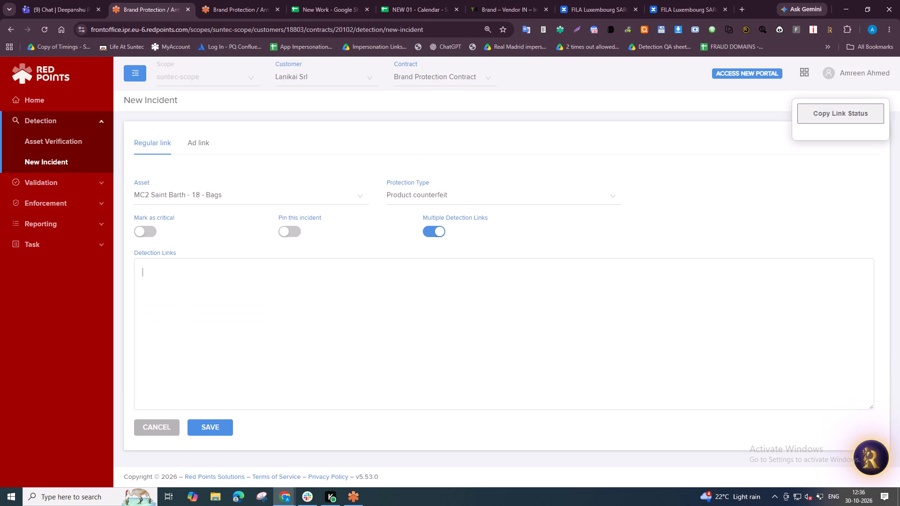
key("ctrl+v")
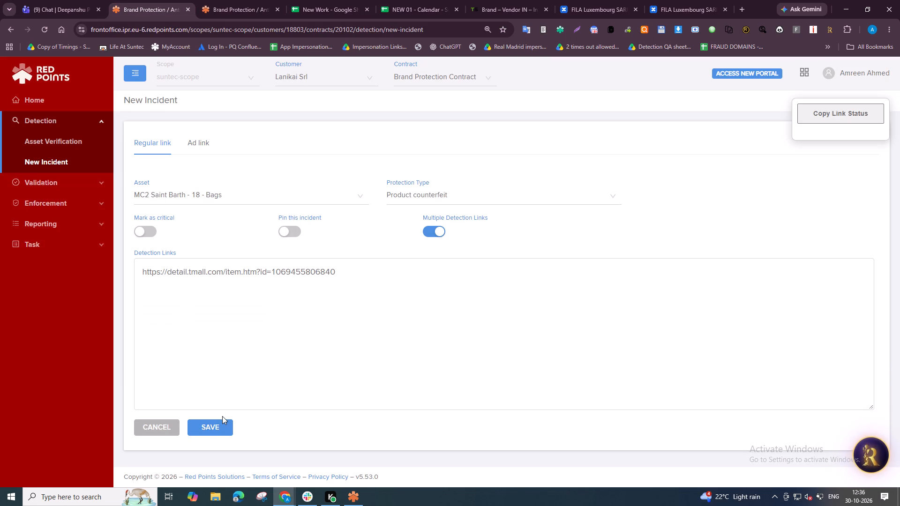
left_click(222, 432)
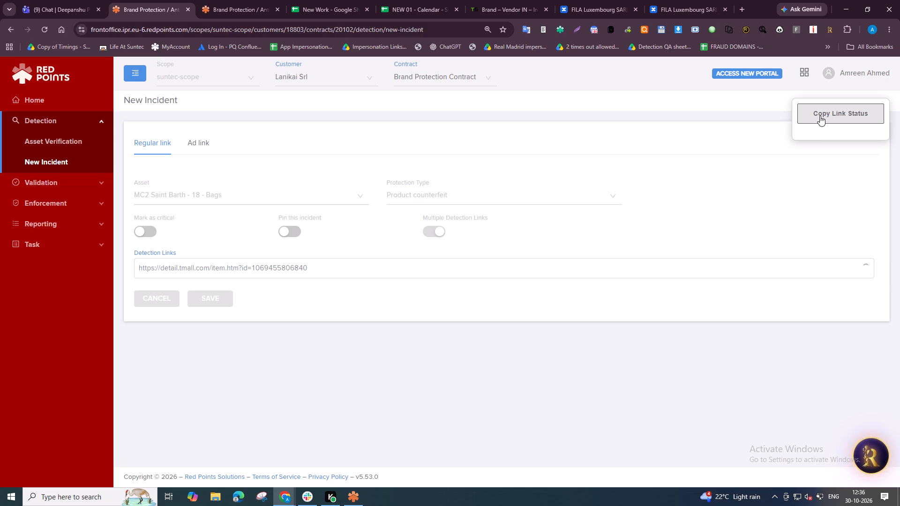
left_click(820, 116)
Fill the earlier Taobao link cell C26106 in the New Work sheet with light red.
left_click(339, 0)
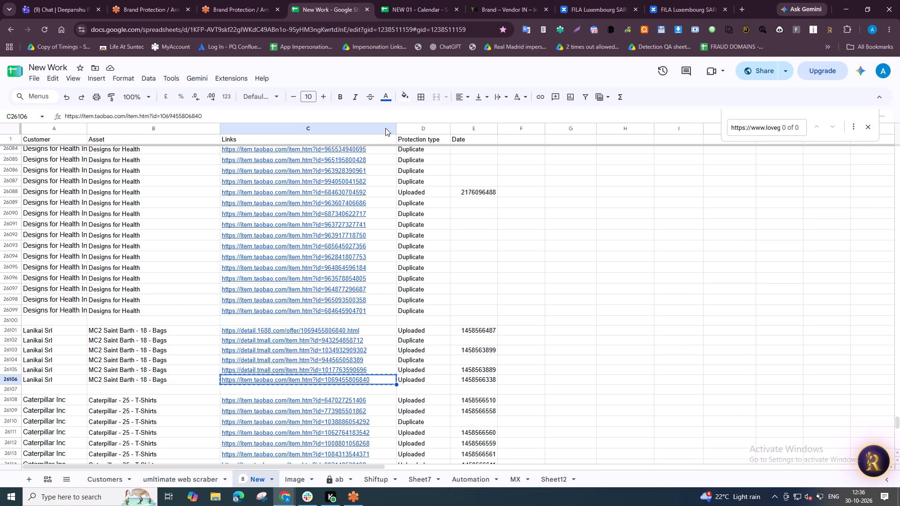
left_click(407, 92)
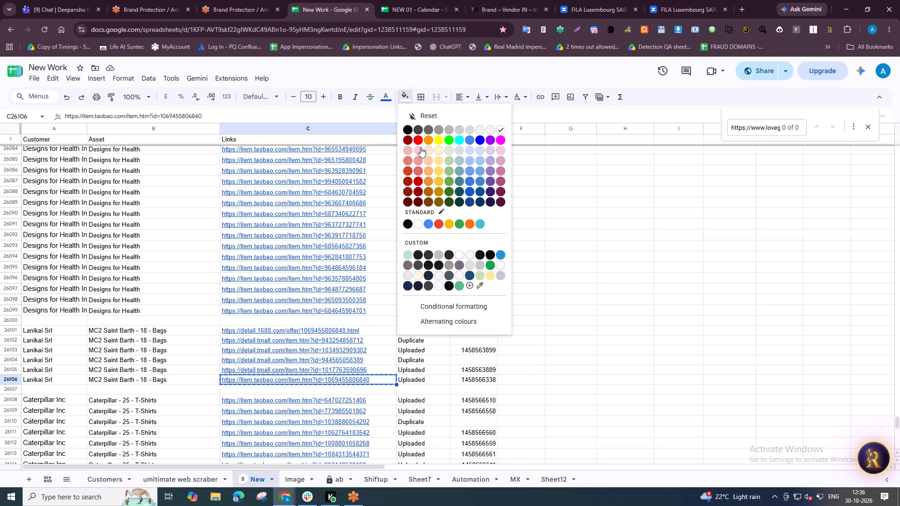
left_click(418, 148)
left_click(418, 323)
Paste the copied Tmall link status as values into C27684, just below the last Lanikai Srl row.
key("ctrl+End")
key("ctrl+Left")
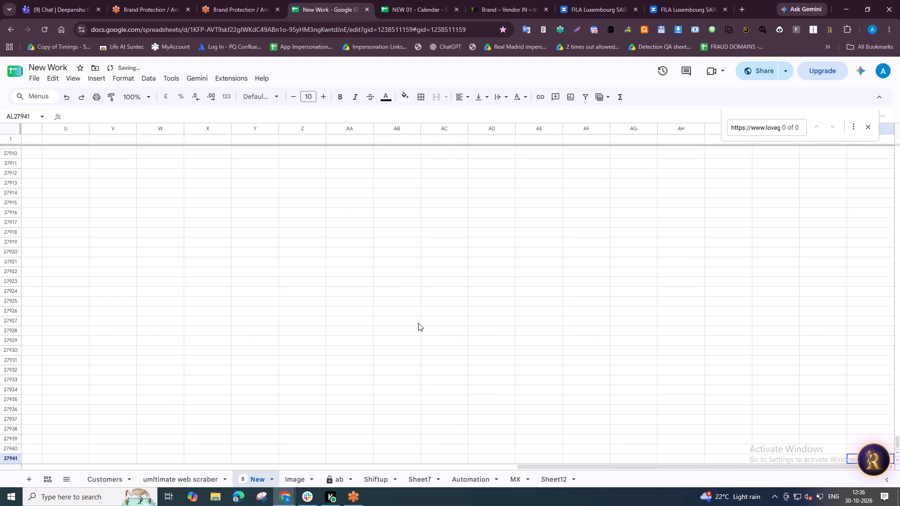
key("ctrl+Up")
key("Down")
key("Right")
key("Up")
key("Right")
key("Up")
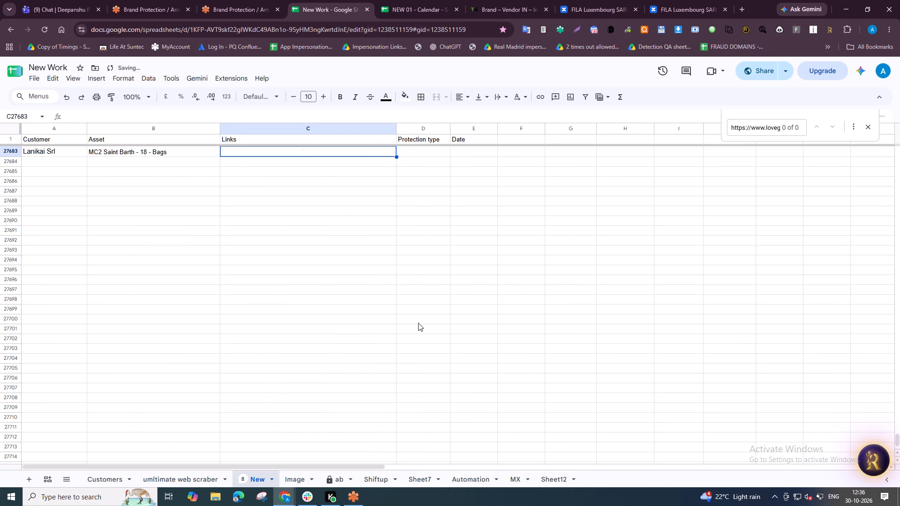
key("Up")
key("Down")
key("Down")
key("Down")
key("ctrl+shift+v")
Move the pasted Tmall link, status and incident ID up into the empty cells of Lanikai Srl row 27683.
key("Down")
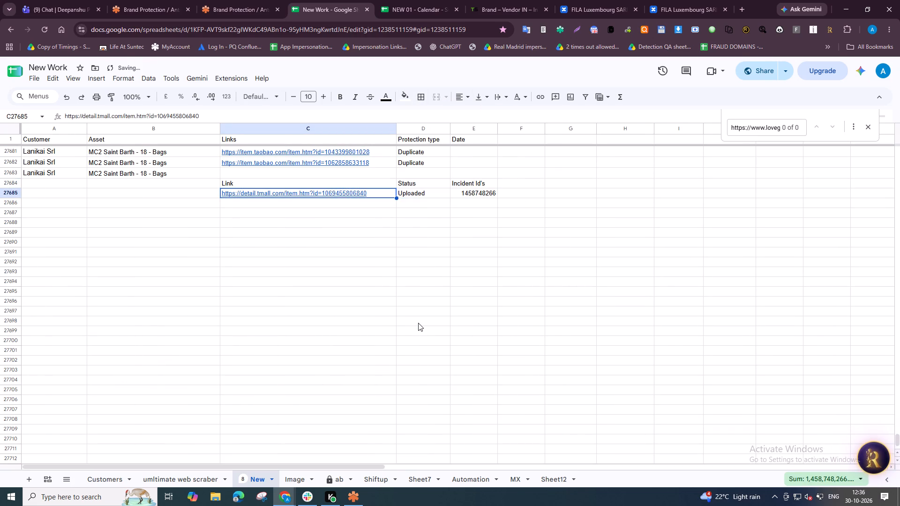
key("ctrl+shift+Right")
key("ctrl+x")
key("Up")
key("Up")
key("ctrl+v")
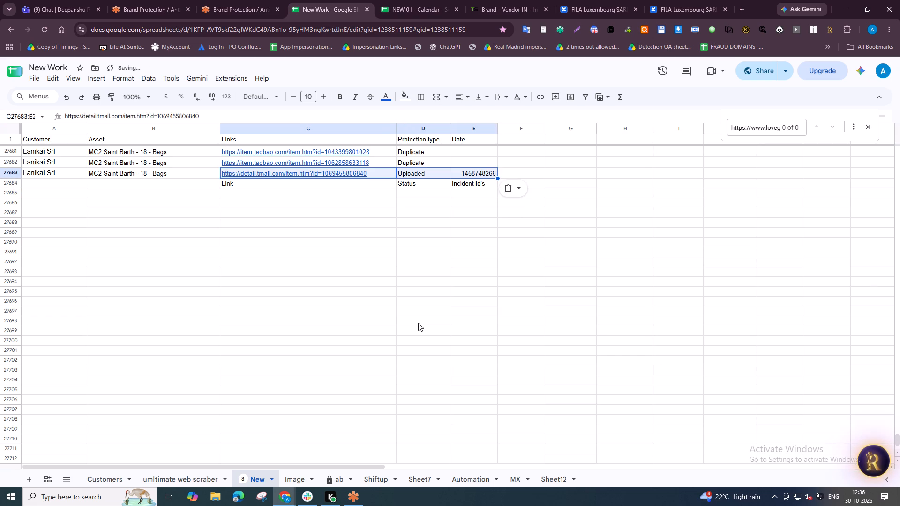
key("Right")
Review Lanikai Srl's logged links, and mark 1688.com as 0 for day 30 in the tuinet brand tracker.
scroll(418, 319, "up", 1)
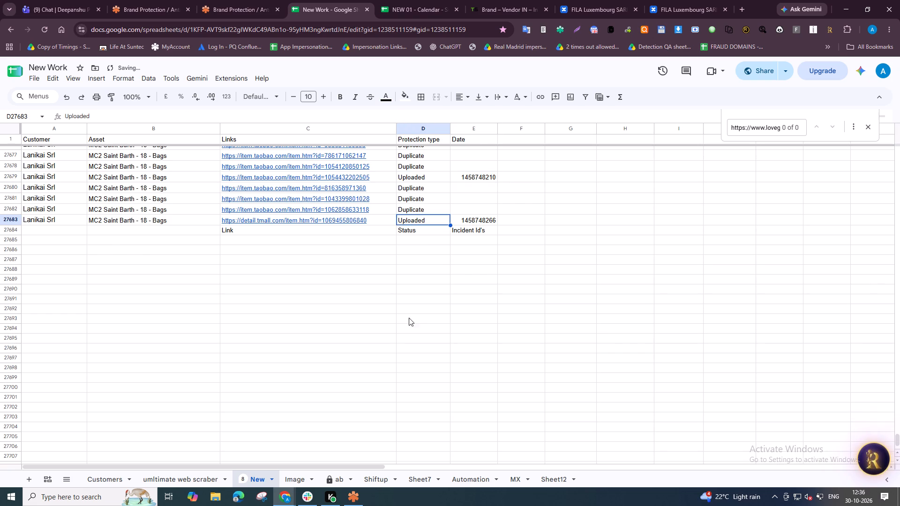
scroll(414, 313, "up", 2)
left_click(517, 0)
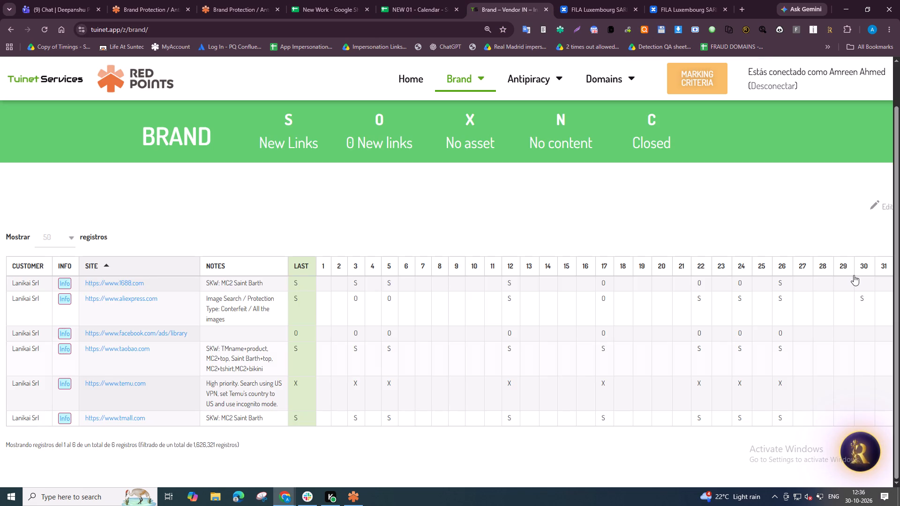
left_click(863, 281)
double_click(863, 281)
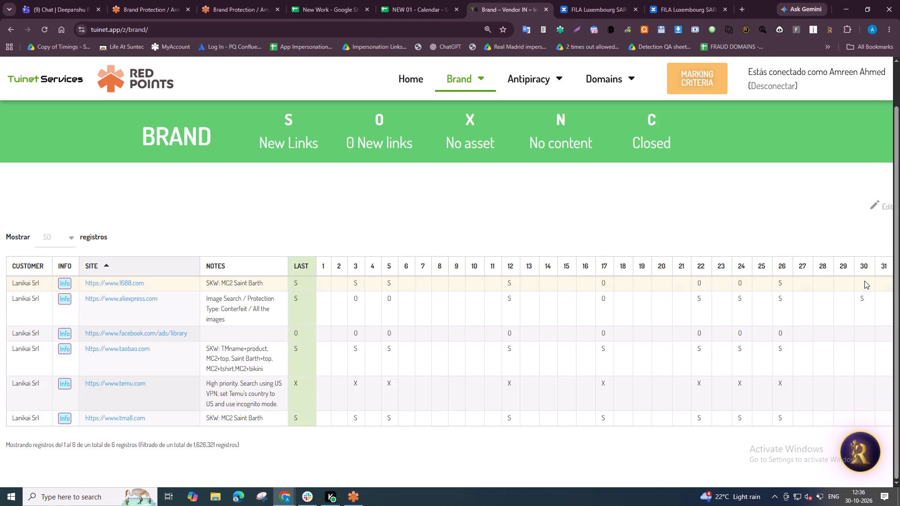
left_click(833, 342)
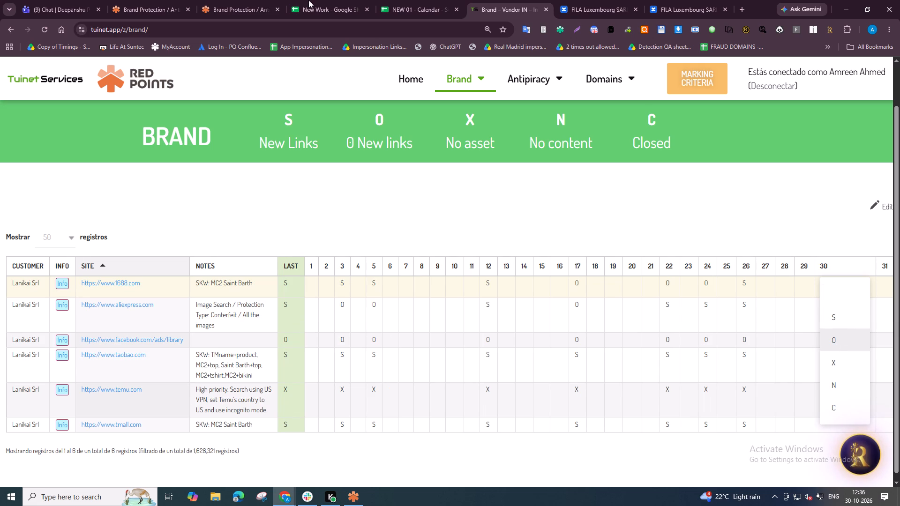
Recheck Lanikai Srl's logged statuses in New Work, and mark taobao.com and tmall.com as S for day 30 in the tracker.
left_click(292, 0)
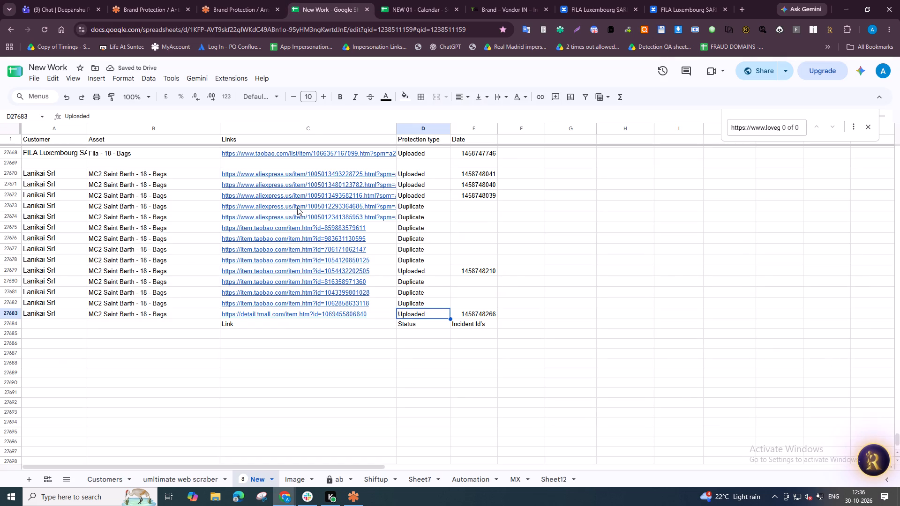
left_click(516, 0)
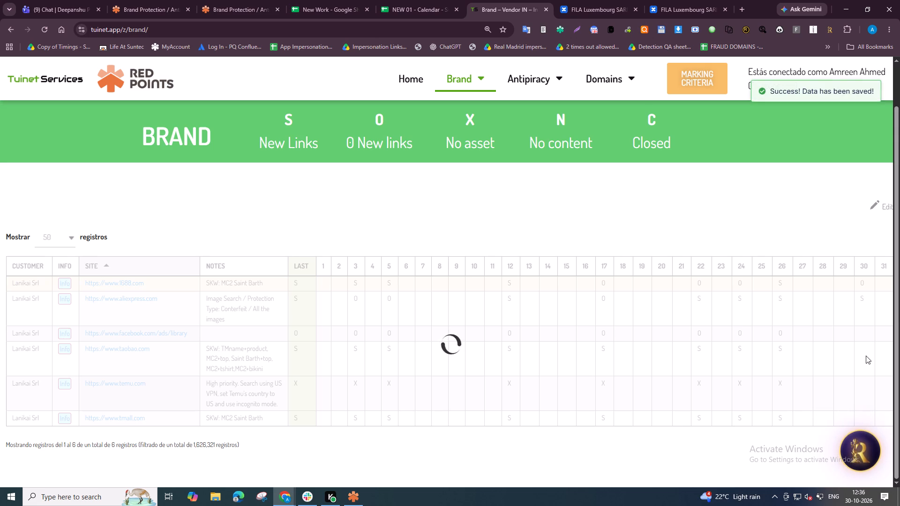
double_click(866, 356)
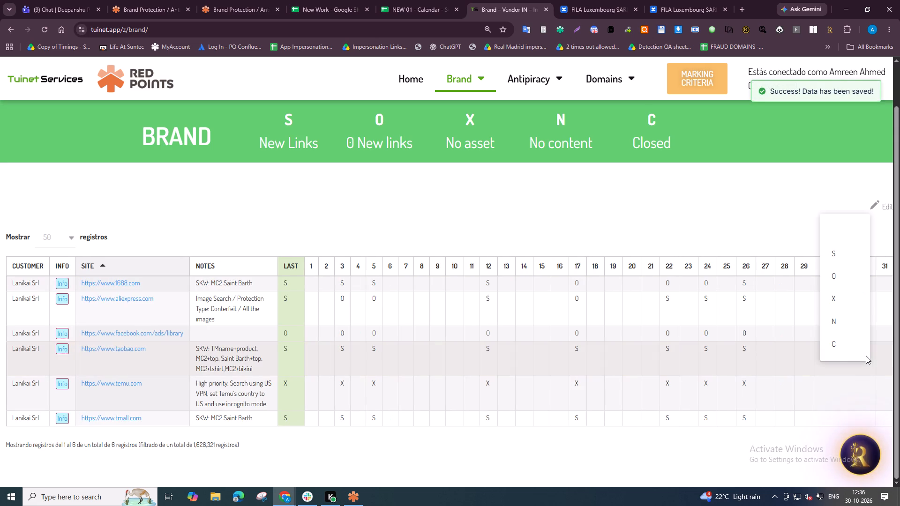
left_click(838, 256)
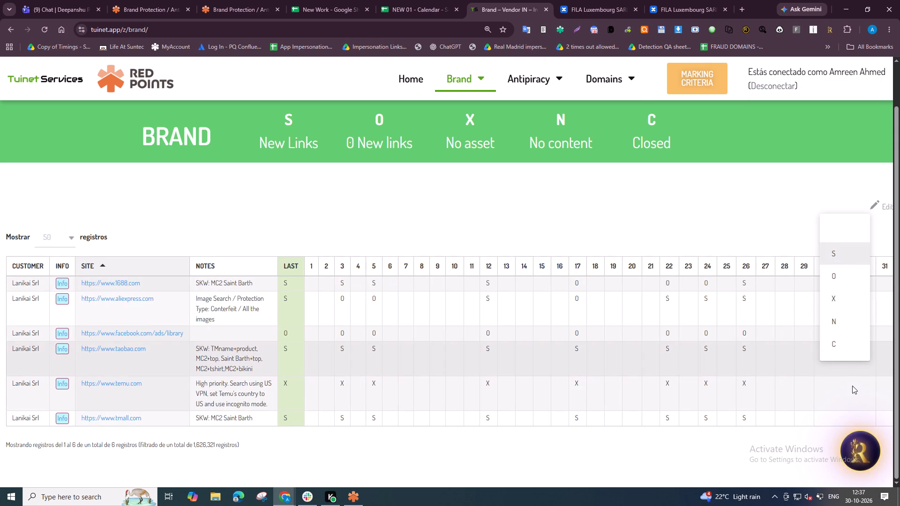
scroll(865, 378, "down", 2)
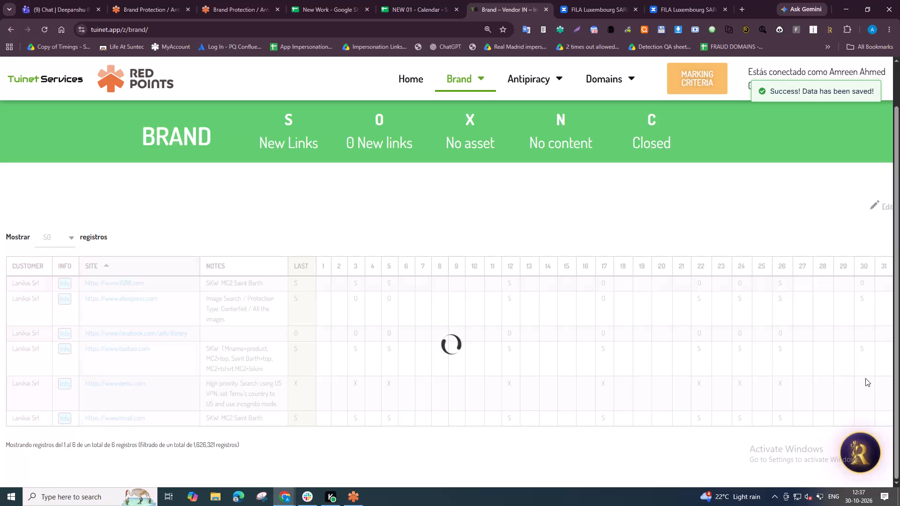
double_click(868, 420)
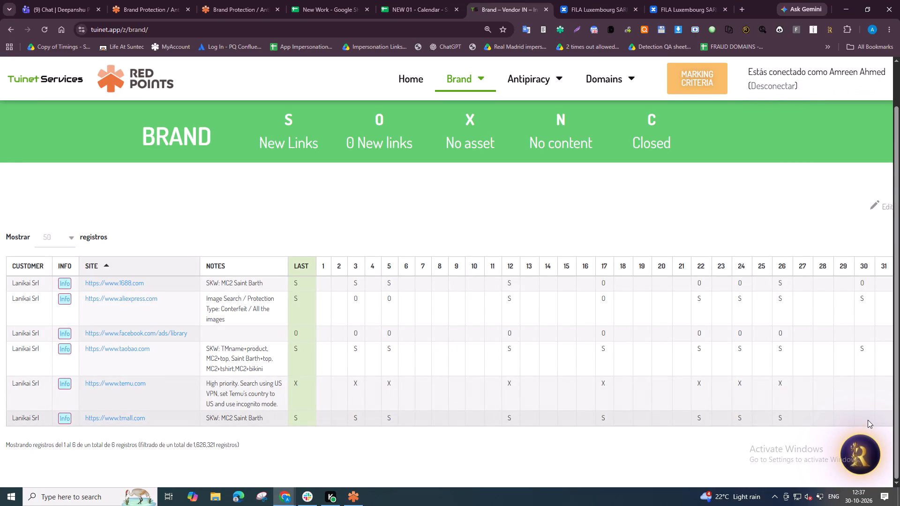
left_click(840, 324)
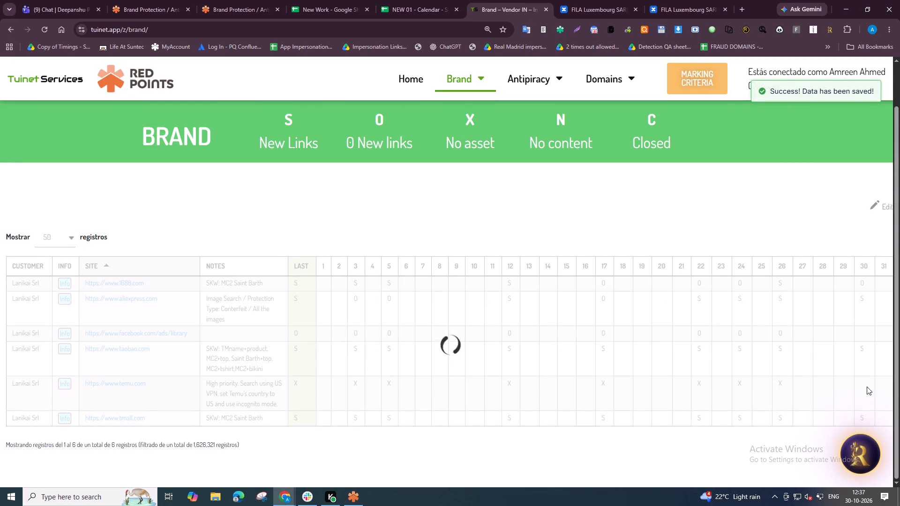
Mark temu.com as X and the Facebook ads library as 0 for Lanikai Srl on day 30.
double_click(867, 387)
left_click(844, 336)
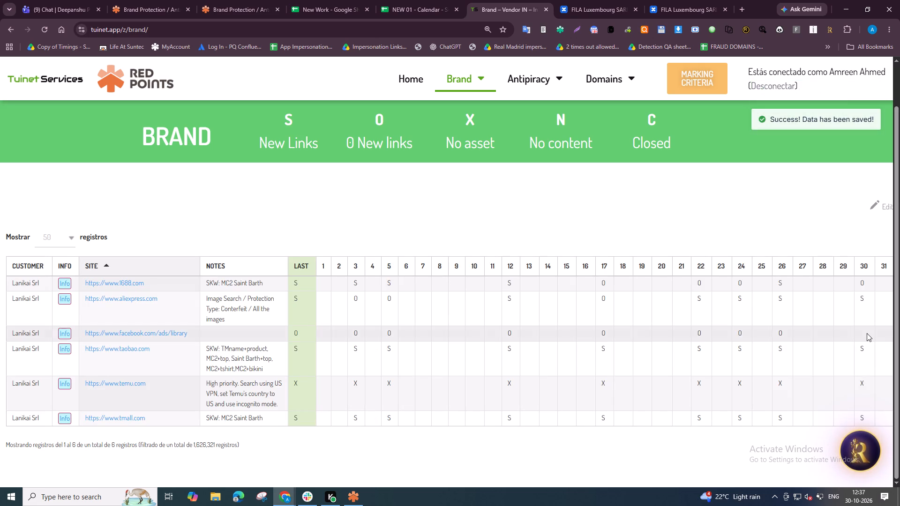
double_click(867, 333)
left_click(846, 392)
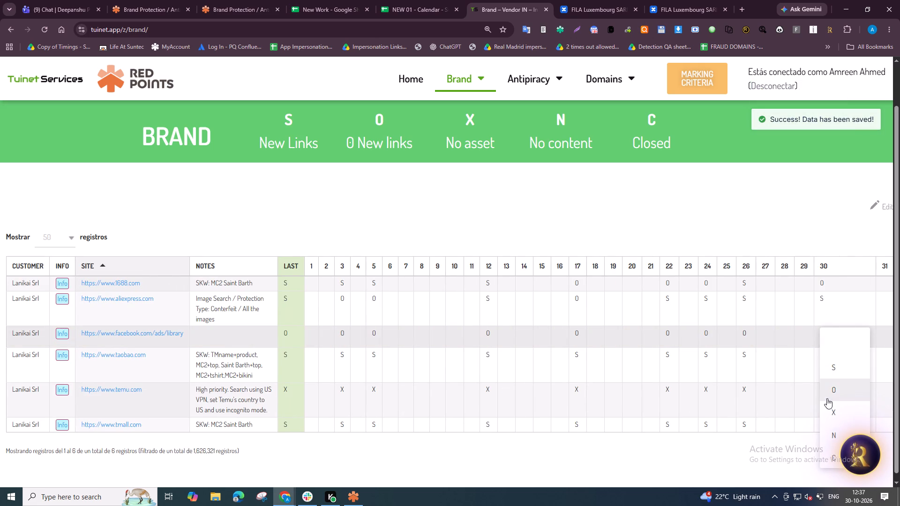
In the New Work sheet, delete the leftover Link, Status and Incident Id's headings from row 27684.
left_click(336, 0)
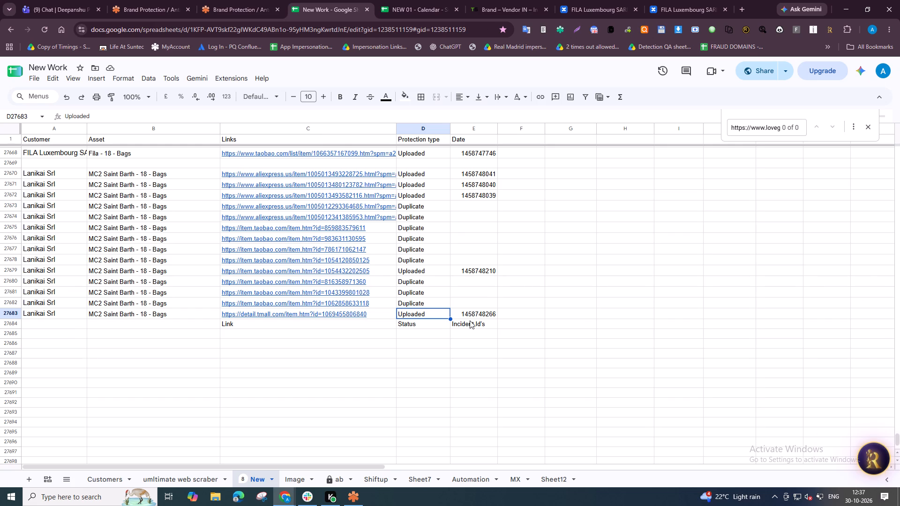
left_click(477, 322)
key("ctrl+shift+Left")
key("Delete")
Count the incident IDs logged for Lanikai Srl in rows 27670 to 27683.
key("Up")
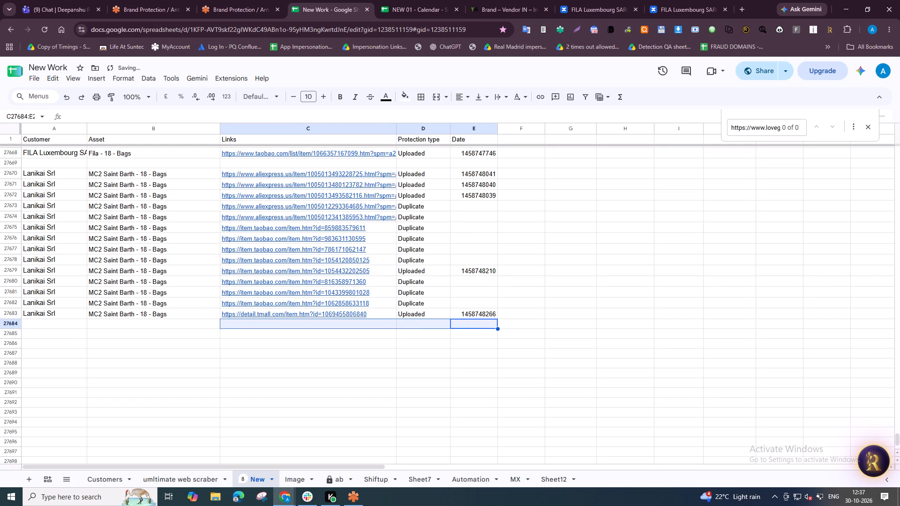
key("Right")
key("Left")
key("ctrl+shift+Up")
key("ctrl+shift+Up")
key("ctrl+shift+Up")
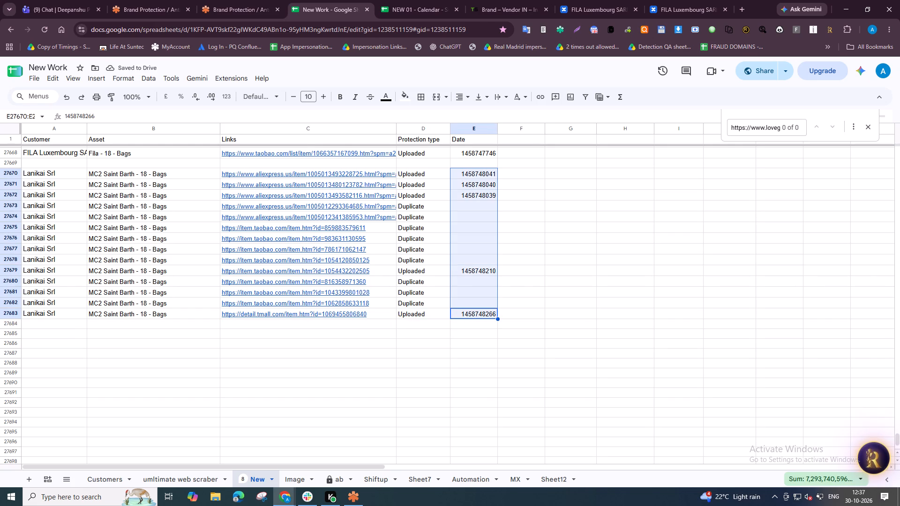
left_click(808, 474)
left_click(807, 461)
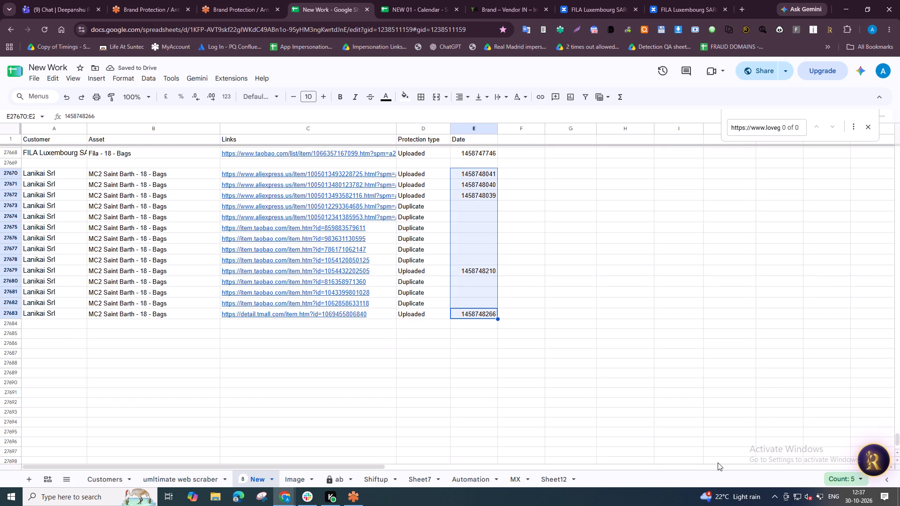
Count Lanikai Srl's logged MC2 Saint Barth - 18 - Bags rows.
left_click(675, 302)
key("ctrl+Up")
scroll(657, 310, "down", 4)
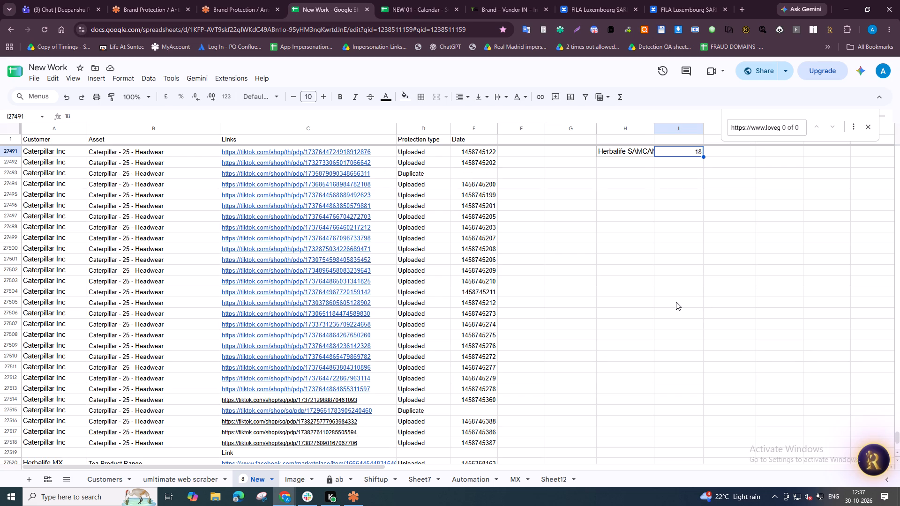
scroll(676, 302, "down", 6)
left_click(360, 392)
key("ctrl+End")
key("ctrl+Left")
key("ctrl+Up")
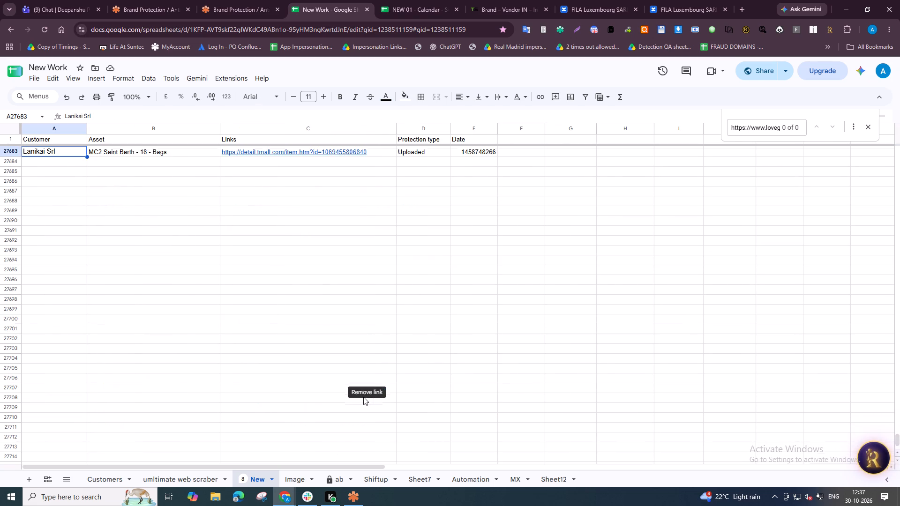
key("Right")
key("ctrl+shift+Up")
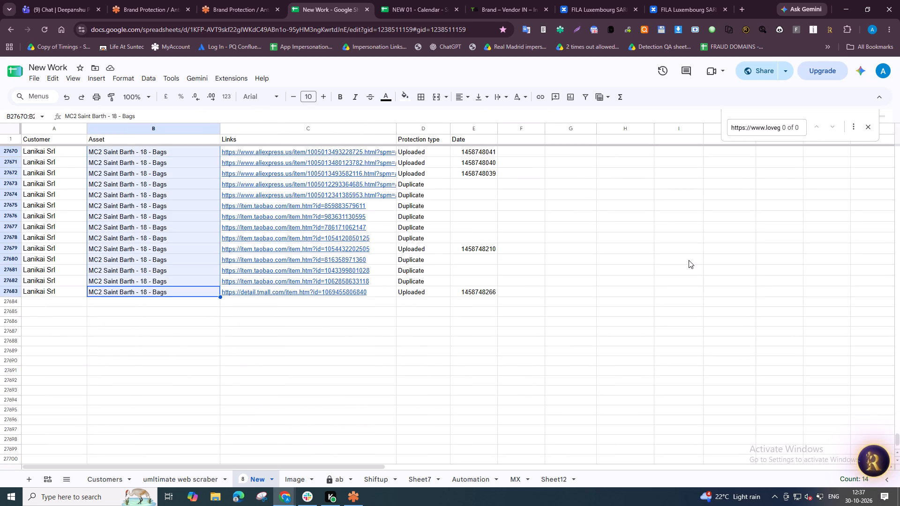
Enter 14 and 5 beside Lanikai Srl in the two count columns of the 30/10/2026 tally.
left_click_drag(676, 260, 665, 260)
key("ctrl+Up")
key("ctrl+Up")
key("ctrl+Up")
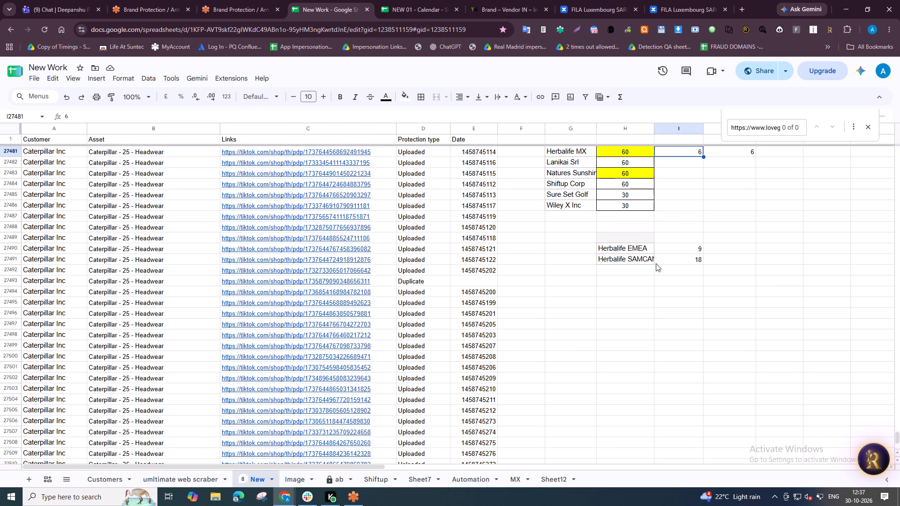
key("Down")
type("14")
key("Right")
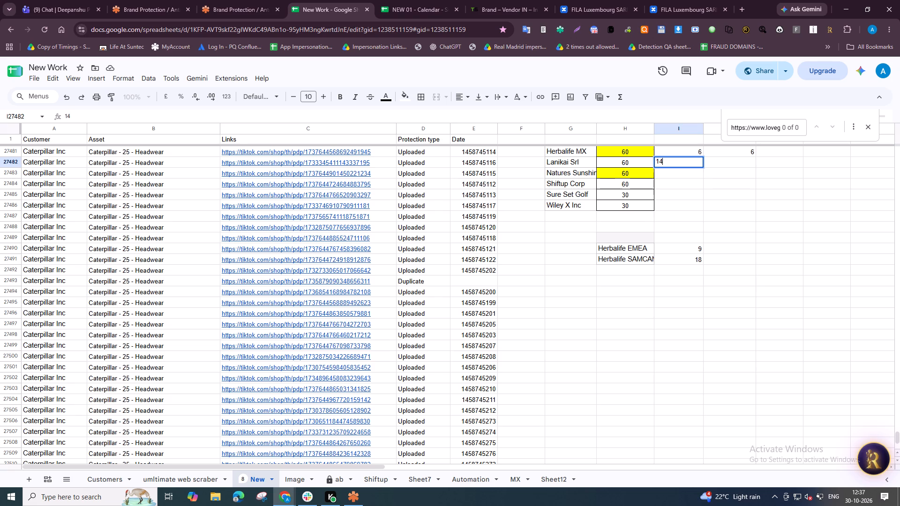
key("5")
key("Up")
Check the sum of the second count column in the 30/10/2026 tally.
key("Up")
key("ctrl+Up")
scroll(656, 263, "up", 1)
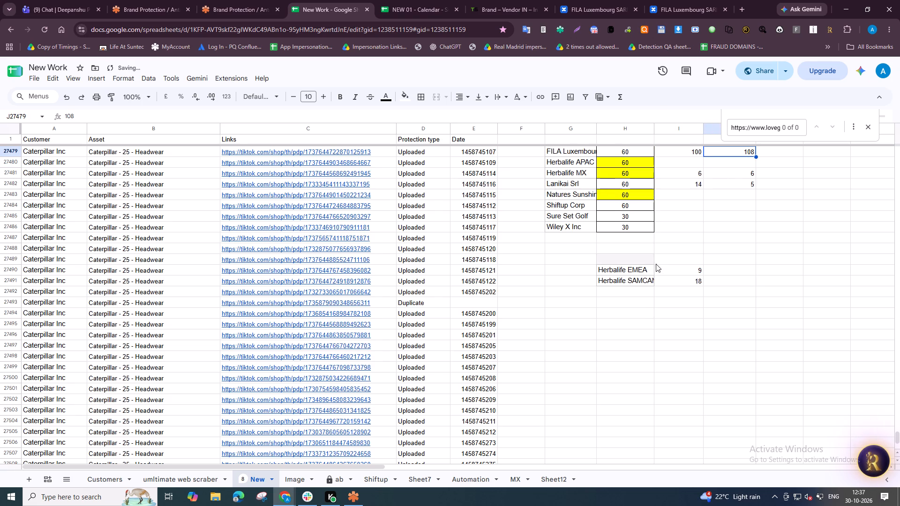
scroll(656, 264, "up", 1)
left_click(737, 224)
left_click(736, 307, "shift")
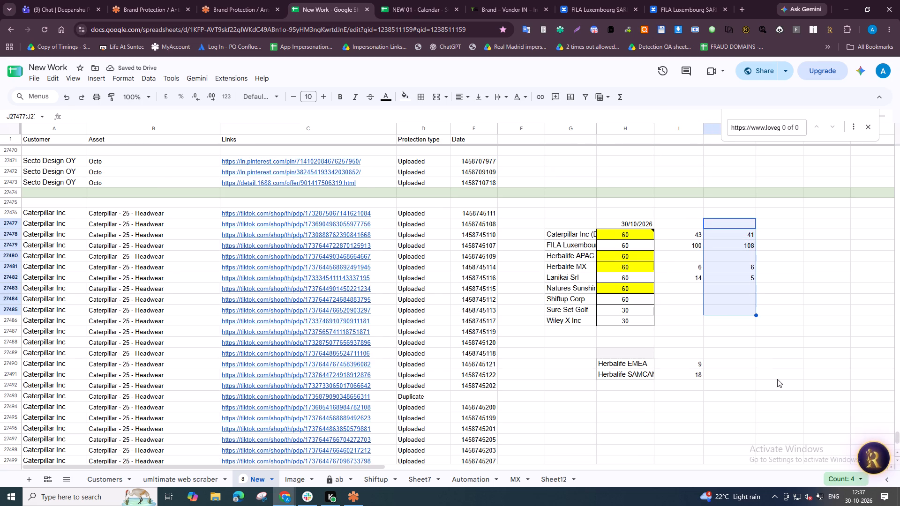
left_click(838, 478)
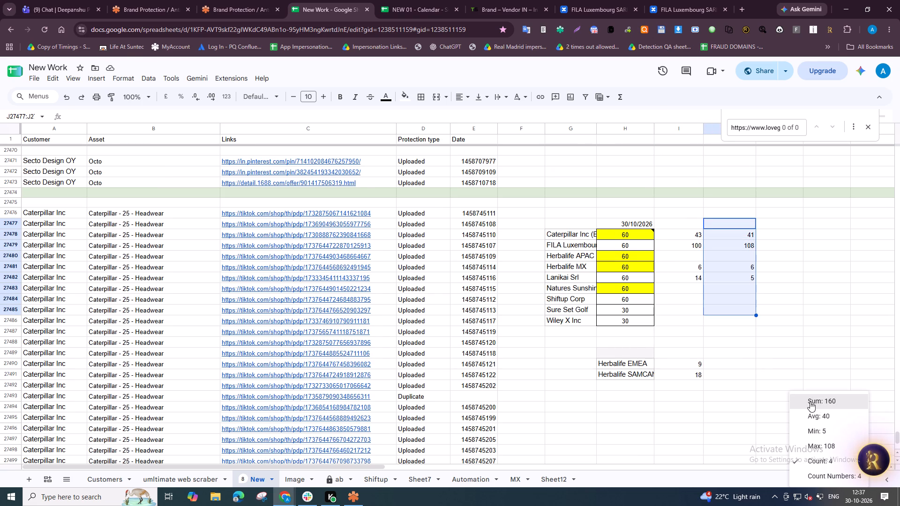
left_click(734, 387)
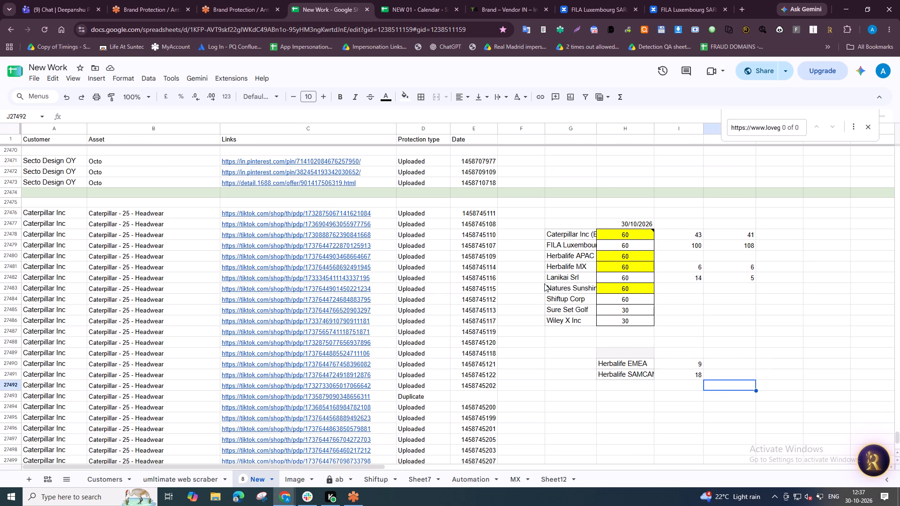
Copy the Natures Sunshine Products name from the tally and filter the tuinet brand tracker to that customer.
left_click(554, 288)
key("ctrl+c")
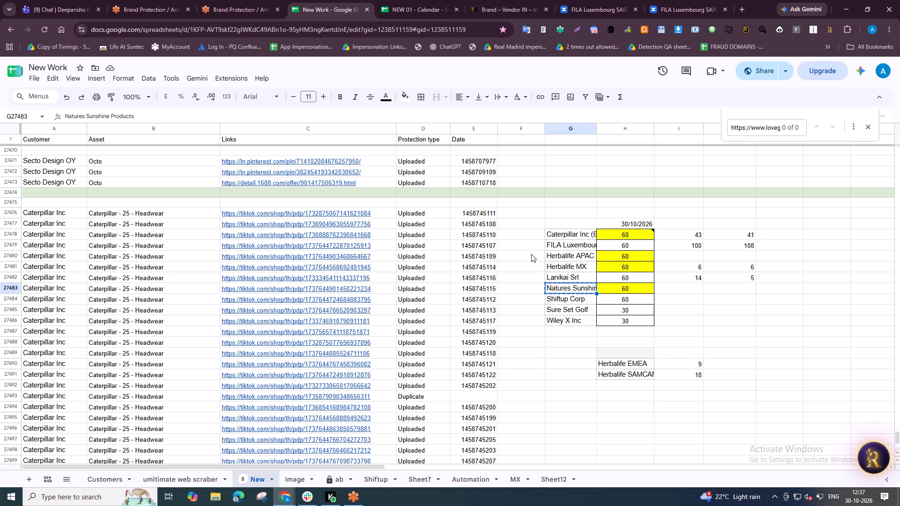
left_click(484, 0)
scroll(446, 355, "up", 5)
left_click(382, 201)
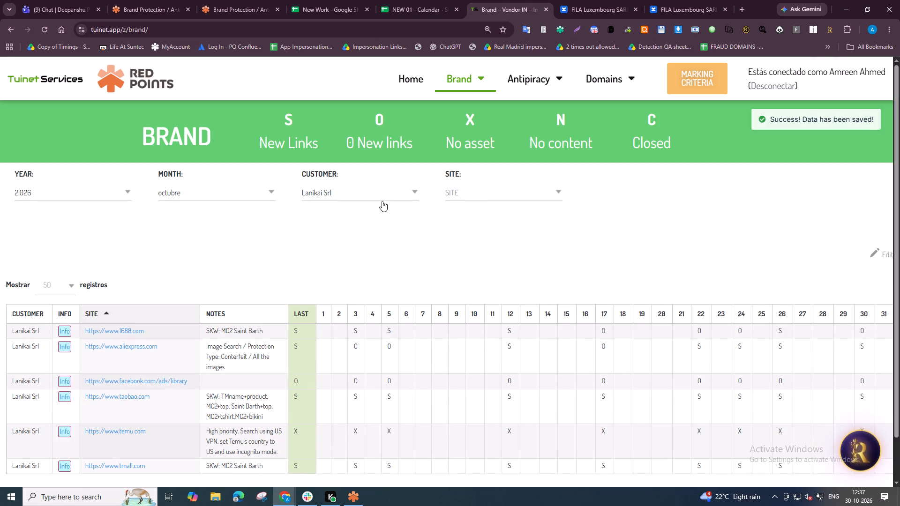
key("ctrl+v")
left_click(379, 230)
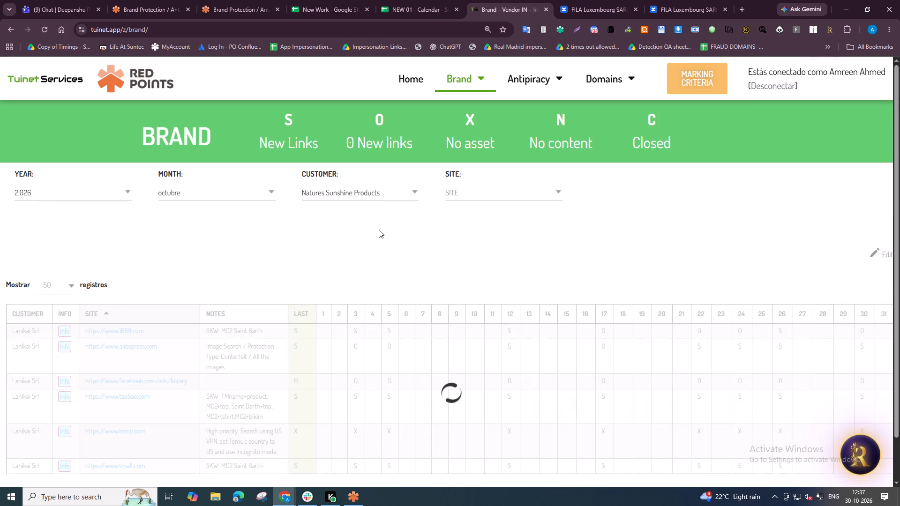
Open Natures Sunshine Products' naver.com link in its own maximized window, then return to the tracker window.
middle_click(170, 358)
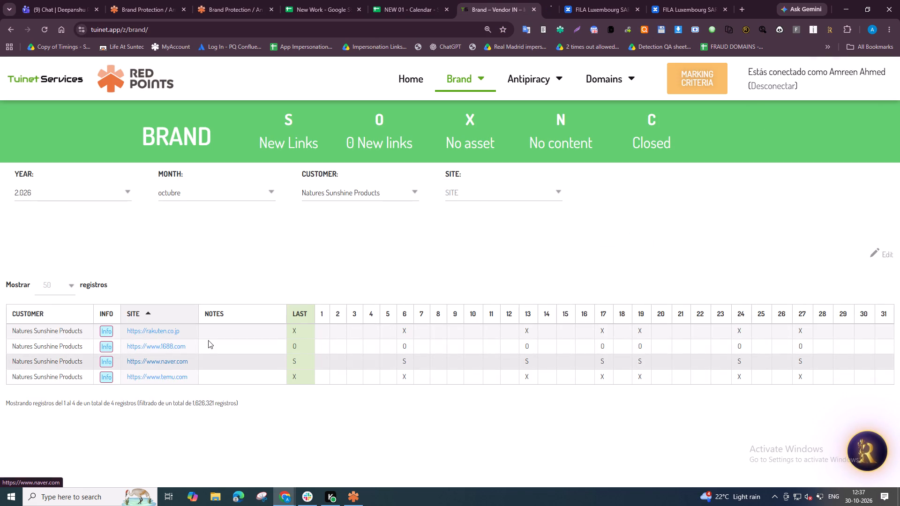
left_click_drag(510, 0, 443, 142)
left_click(647, 149)
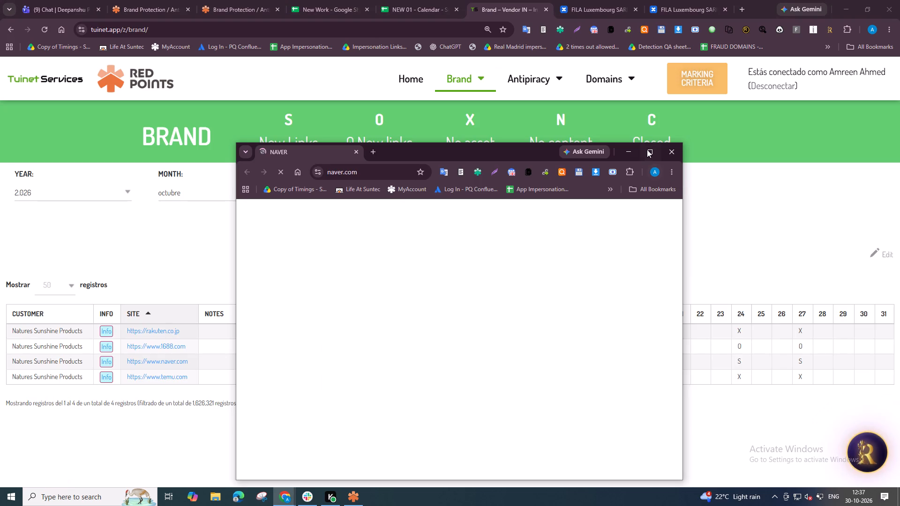
key("alt+Tab")
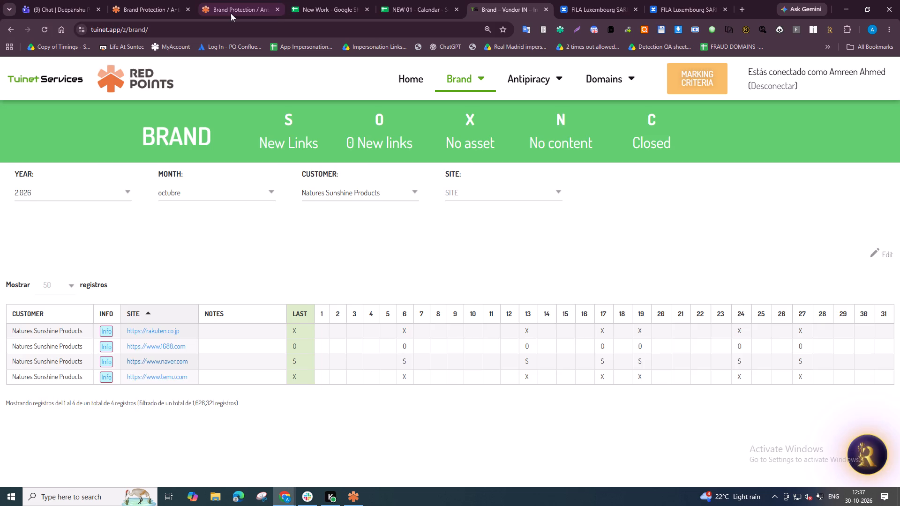
Switch the Red Points backoffice Official images customer to Natures Sunshine Products.
left_click(231, 0)
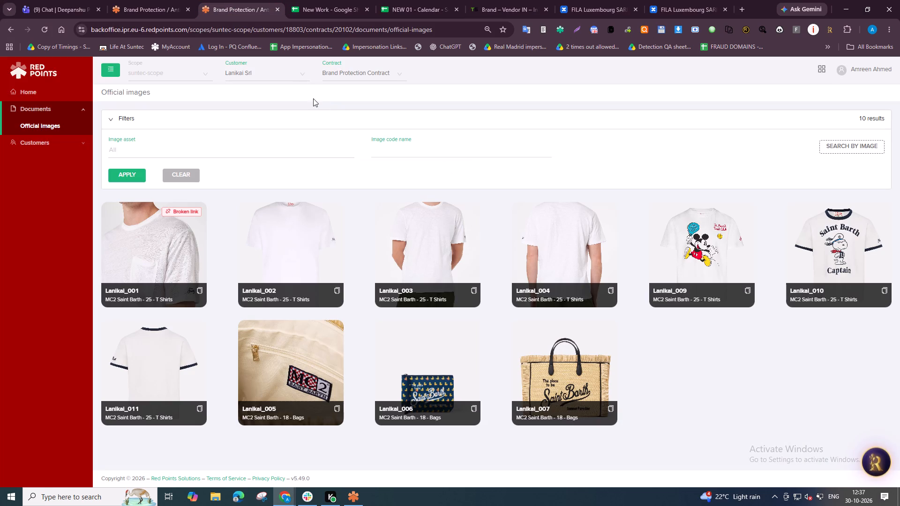
left_click(271, 74)
key("ctrl+v")
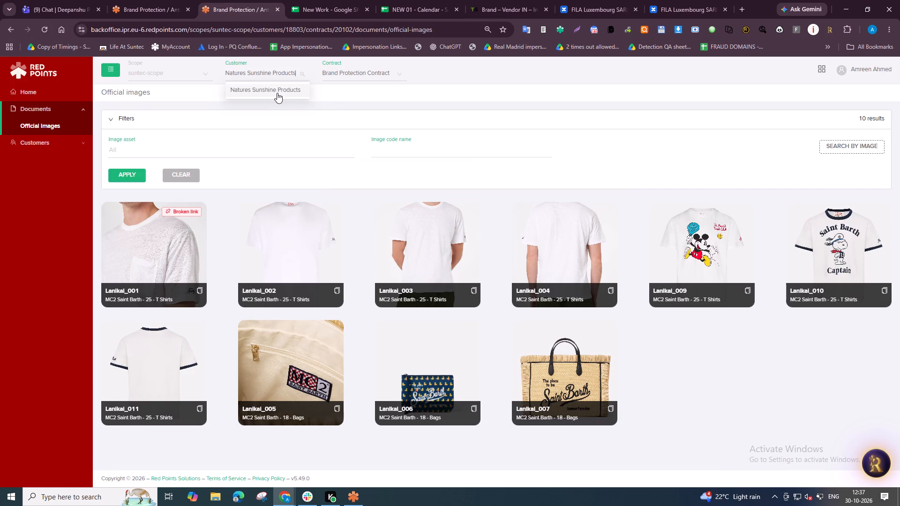
left_click(277, 93)
Switch the Red Points New Incident form's customer to Natures Sunshine Products.
left_click(179, 0)
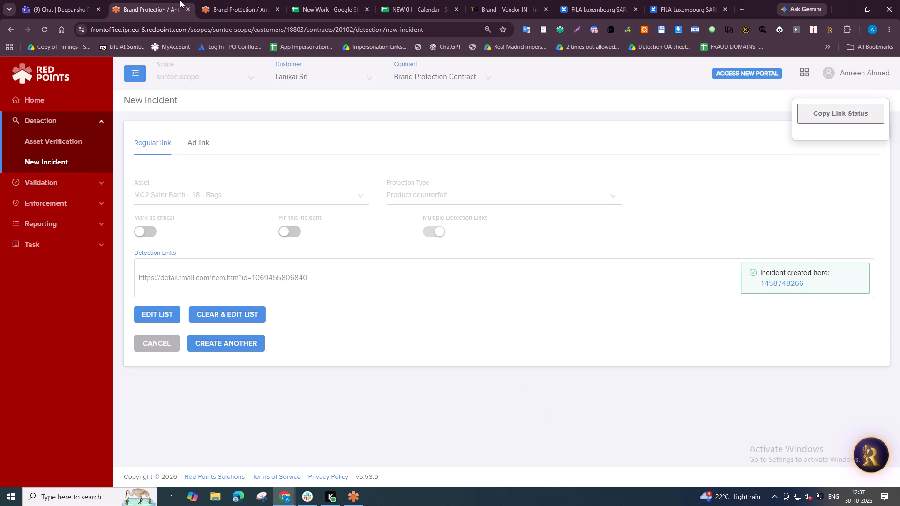
left_click(309, 84)
key("ctrl+v")
left_click(318, 97)
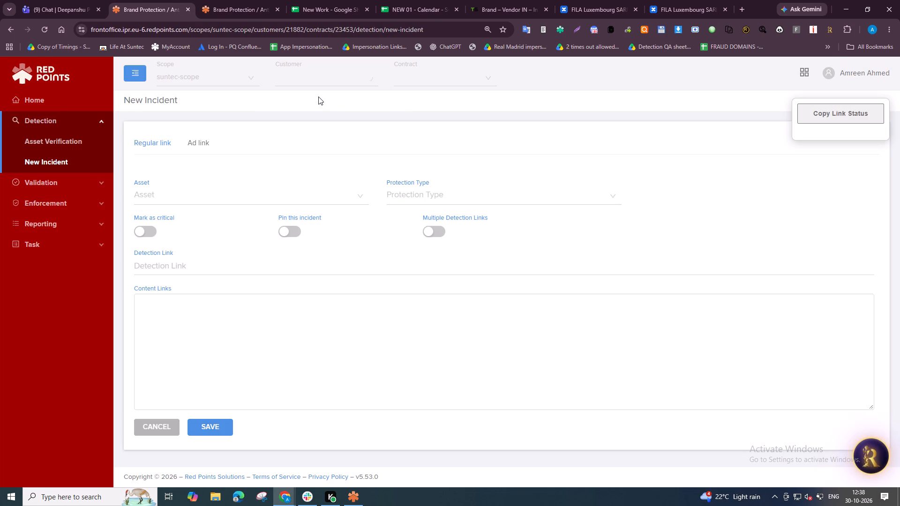
Disconnect the 1ClickVPN United Kingdom connection from the first FILA Luxembourg Confluence page.
left_click(639, 0)
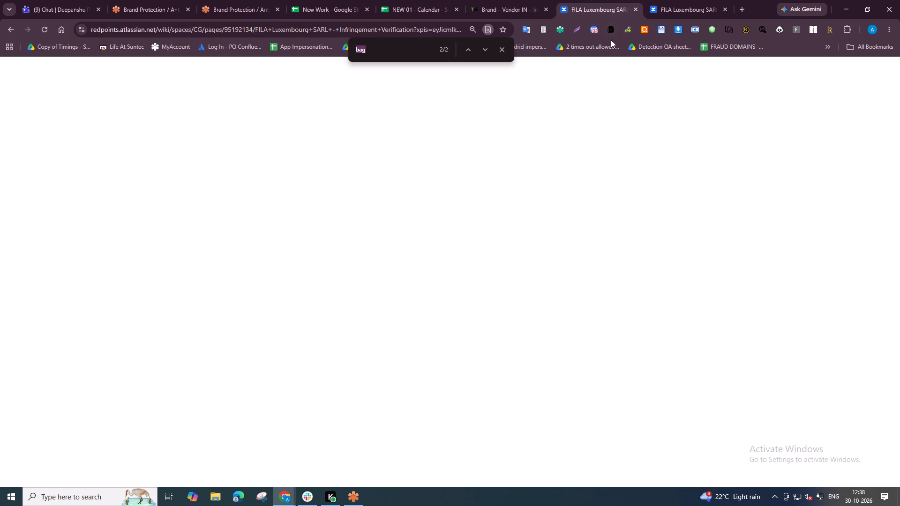
left_click(597, 32)
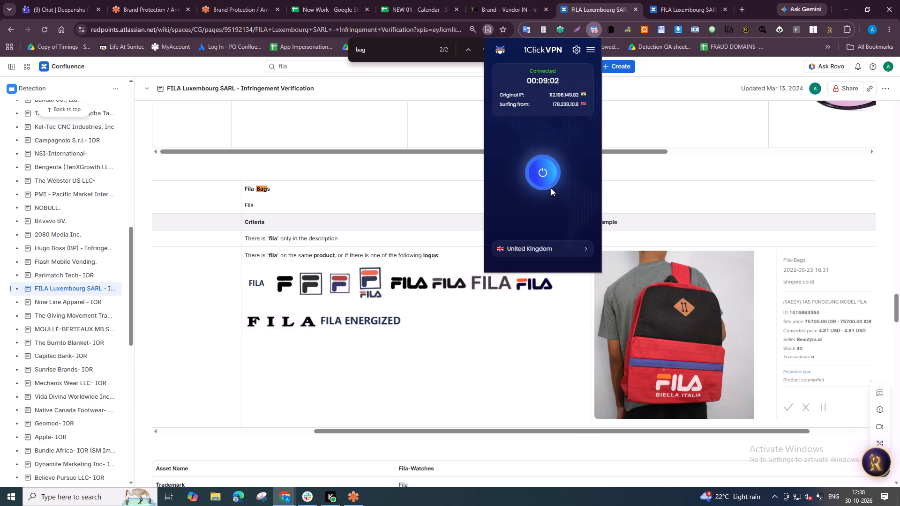
left_click(545, 186)
Search Confluence for Natures Sunshine Products, open its Client Management page, and close the second FILA Luxembourg page and the find bar.
triple_click(306, 67)
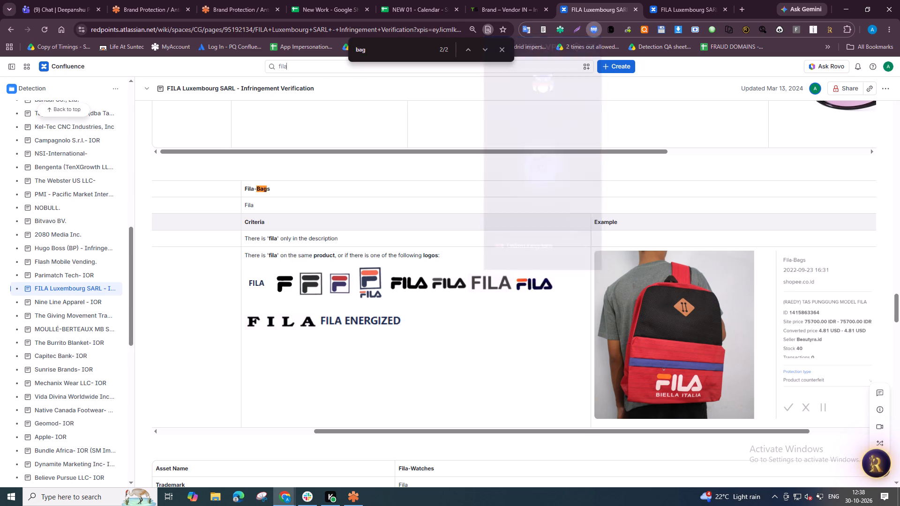
key("ctrl+v")
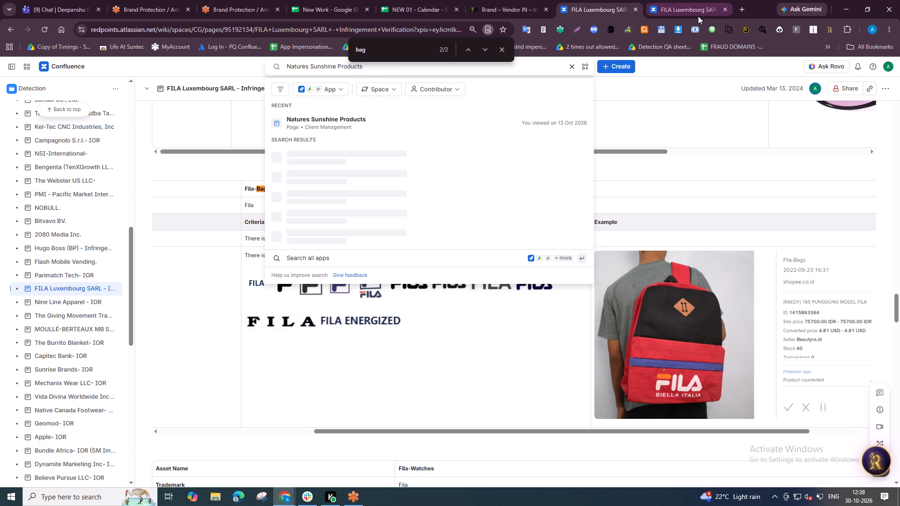
left_click(363, 125)
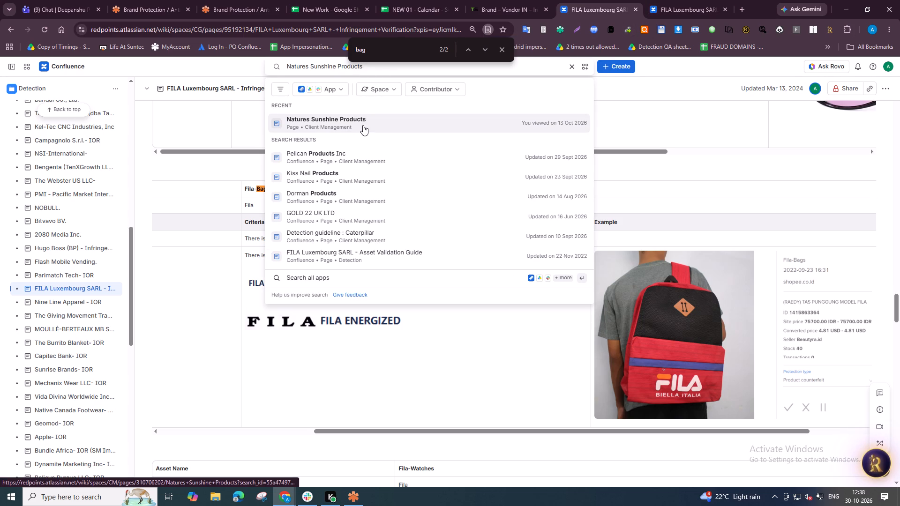
left_click(728, 11)
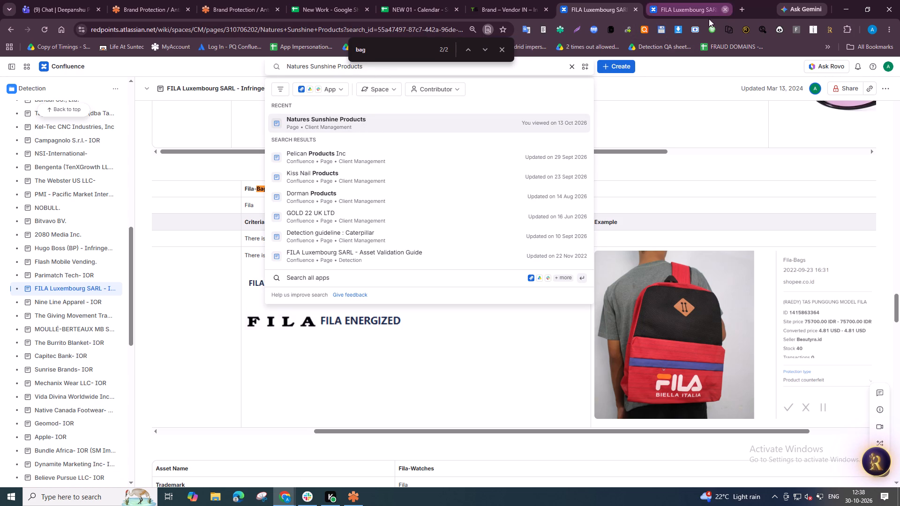
left_click(505, 52)
Return to the NAVER window, dismiss the translation notice and launch the RedPoints IPR Plugin.
key("alt+Tab")
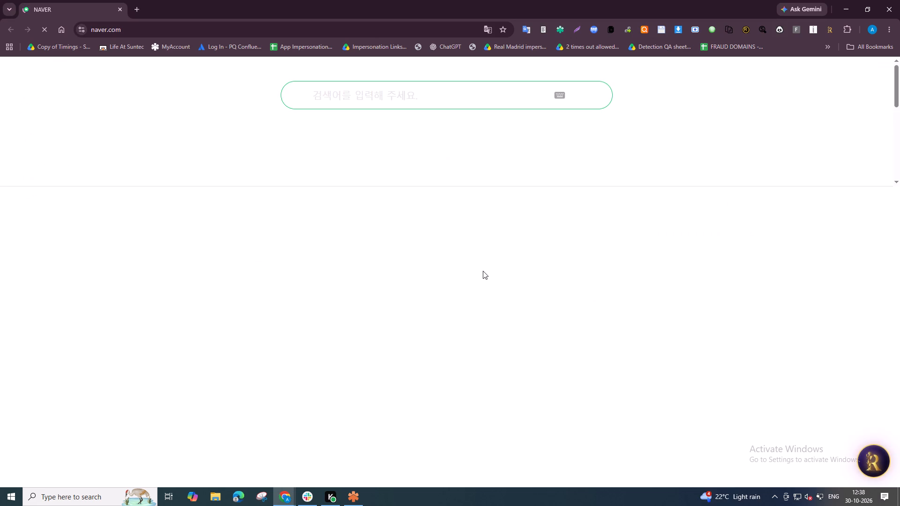
left_click(562, 31)
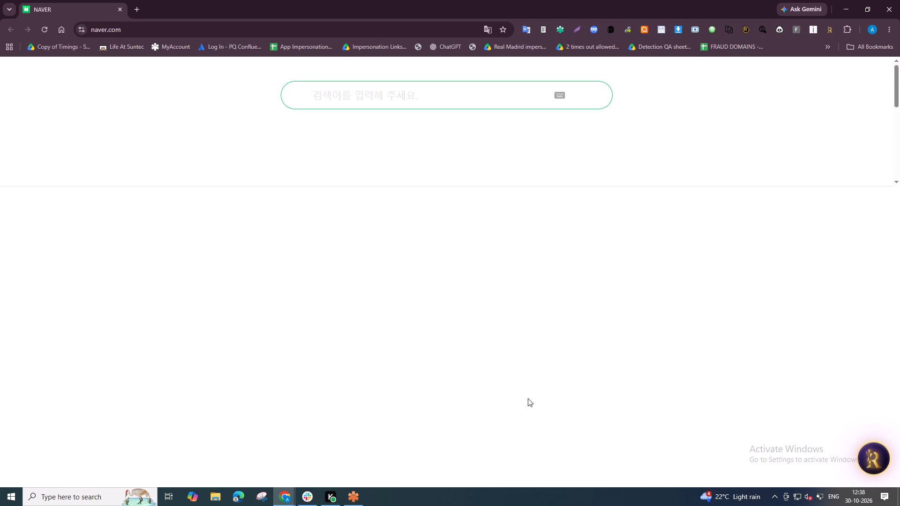
left_click(560, 30)
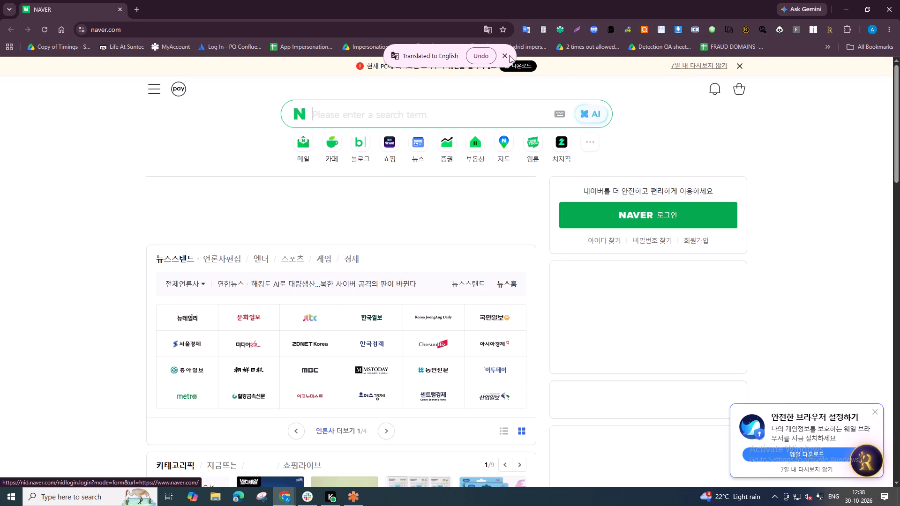
left_click(507, 55)
left_click(556, 29)
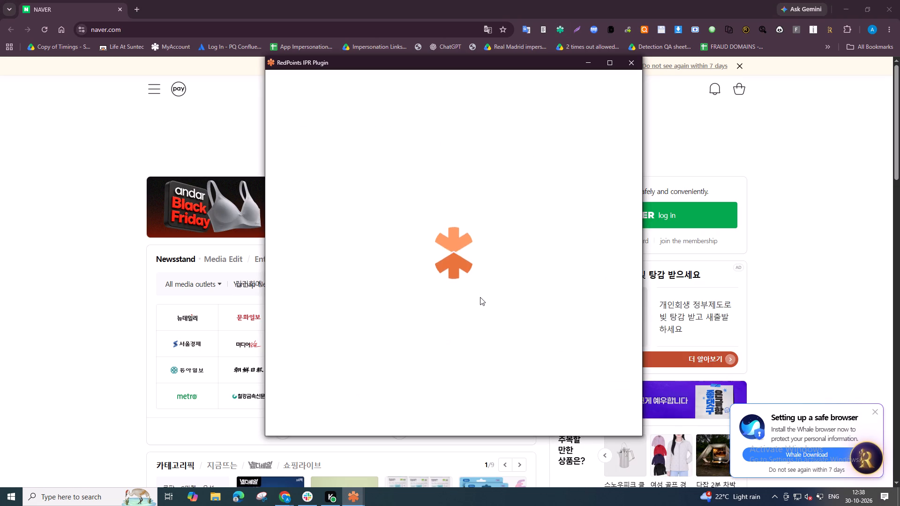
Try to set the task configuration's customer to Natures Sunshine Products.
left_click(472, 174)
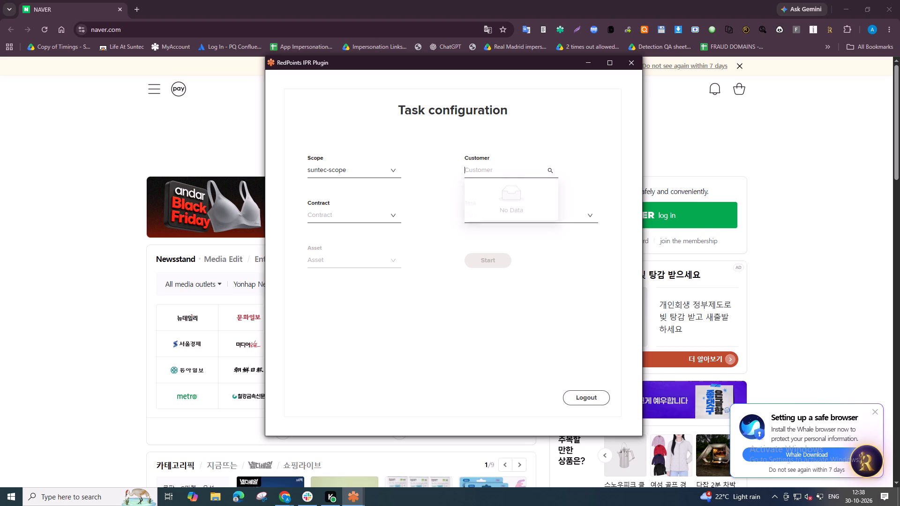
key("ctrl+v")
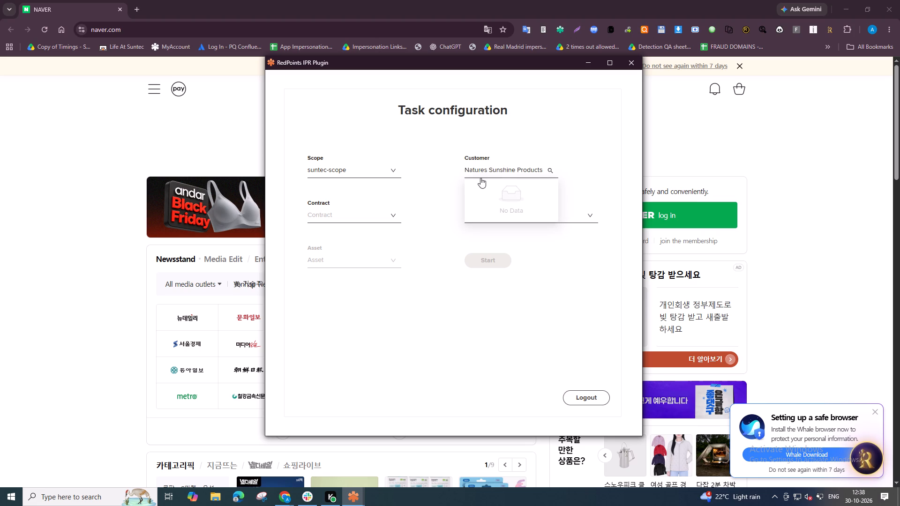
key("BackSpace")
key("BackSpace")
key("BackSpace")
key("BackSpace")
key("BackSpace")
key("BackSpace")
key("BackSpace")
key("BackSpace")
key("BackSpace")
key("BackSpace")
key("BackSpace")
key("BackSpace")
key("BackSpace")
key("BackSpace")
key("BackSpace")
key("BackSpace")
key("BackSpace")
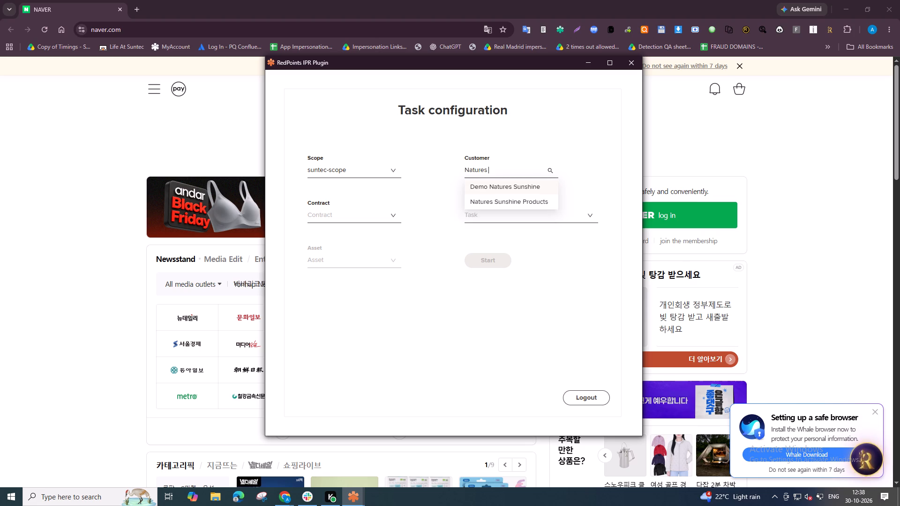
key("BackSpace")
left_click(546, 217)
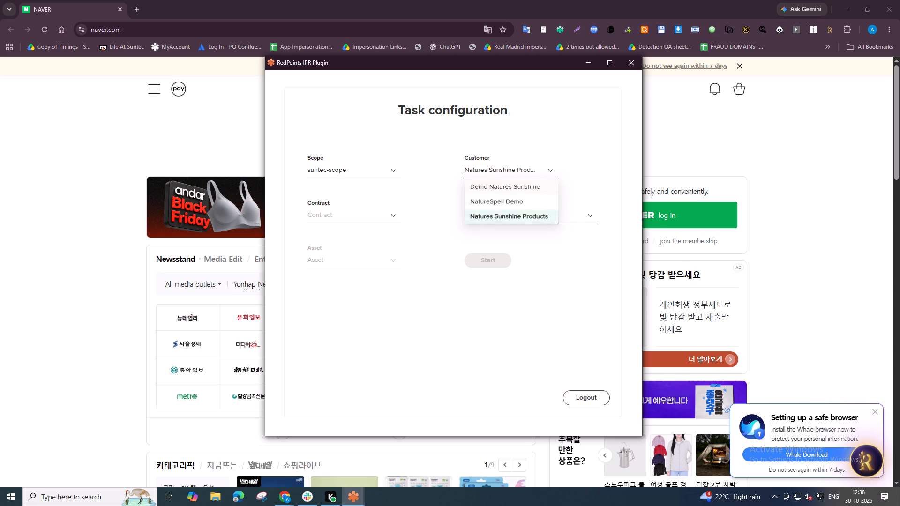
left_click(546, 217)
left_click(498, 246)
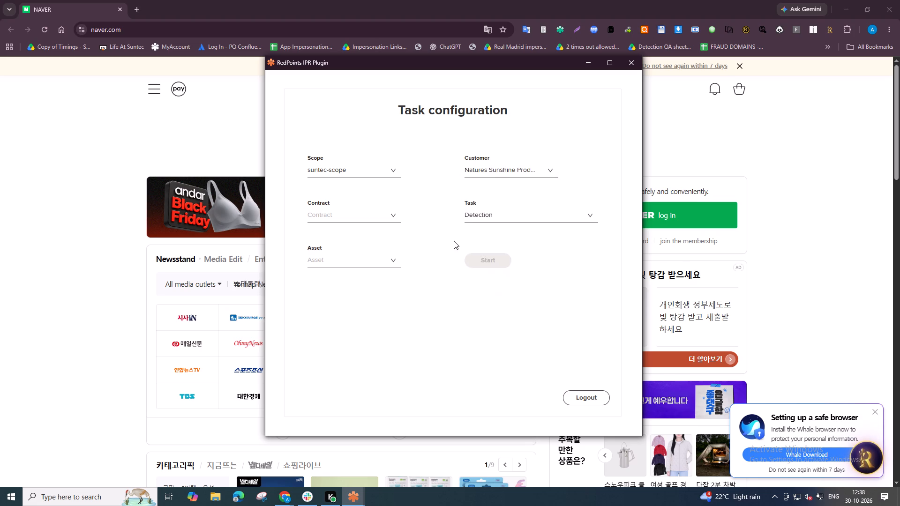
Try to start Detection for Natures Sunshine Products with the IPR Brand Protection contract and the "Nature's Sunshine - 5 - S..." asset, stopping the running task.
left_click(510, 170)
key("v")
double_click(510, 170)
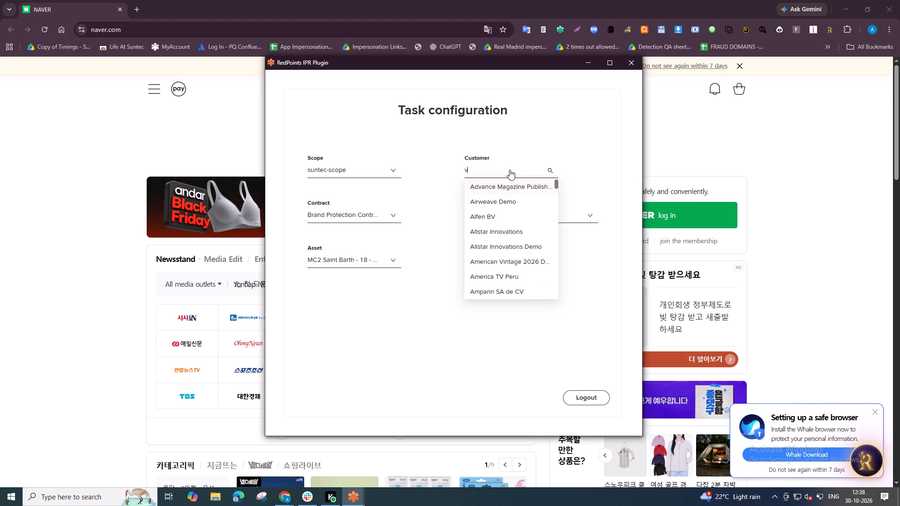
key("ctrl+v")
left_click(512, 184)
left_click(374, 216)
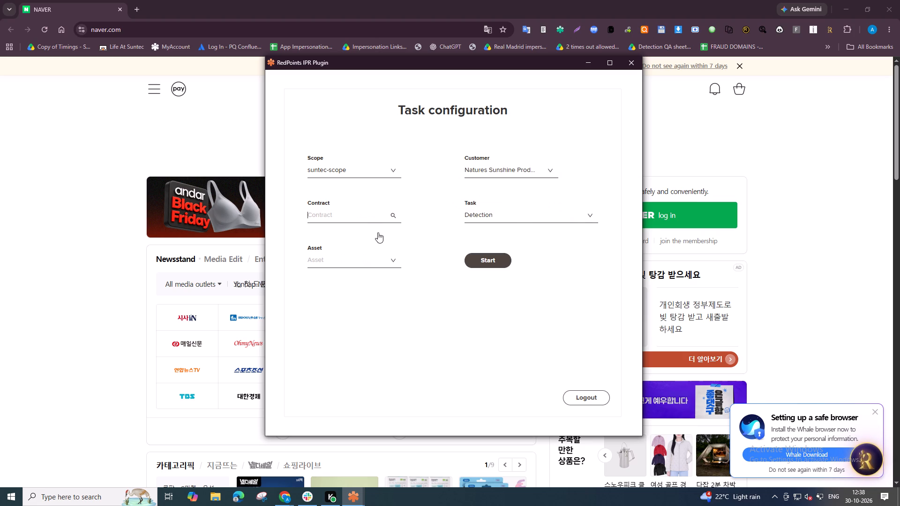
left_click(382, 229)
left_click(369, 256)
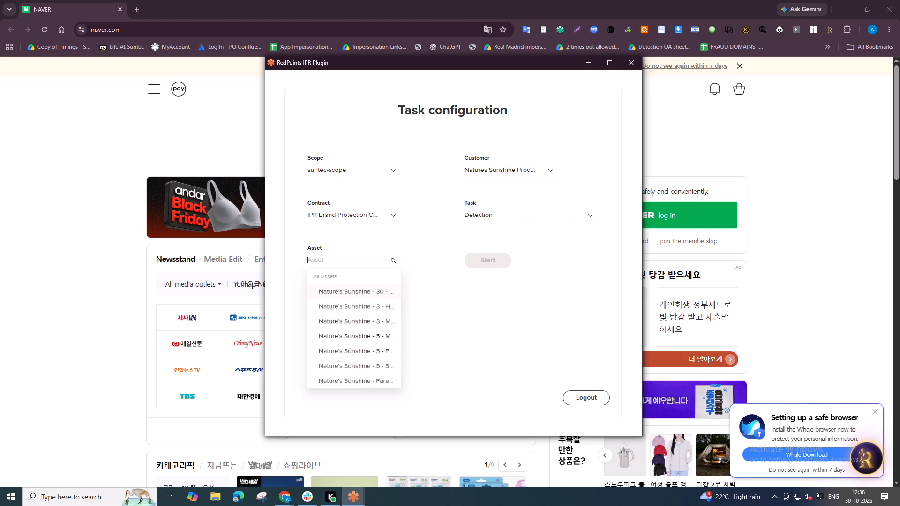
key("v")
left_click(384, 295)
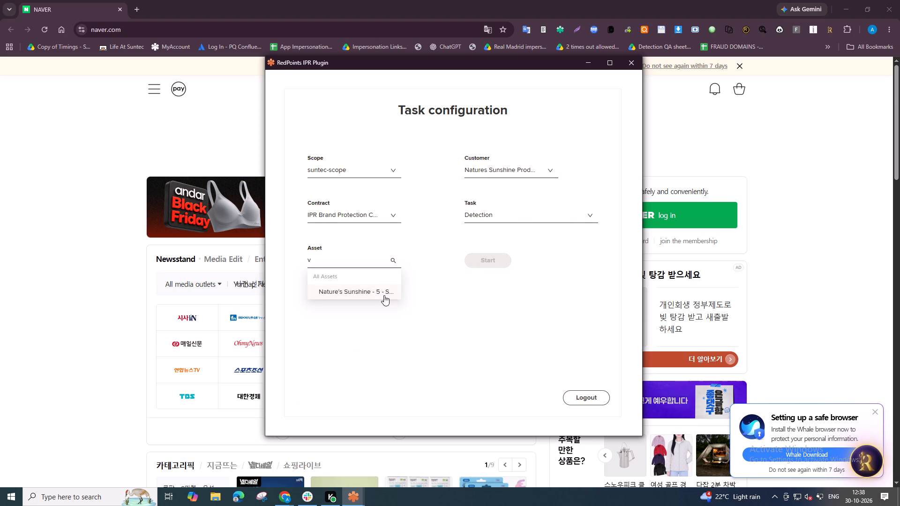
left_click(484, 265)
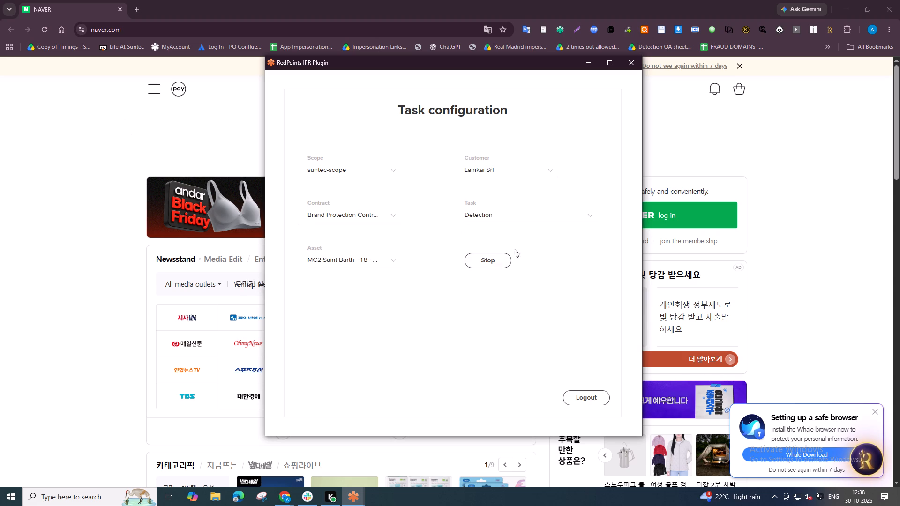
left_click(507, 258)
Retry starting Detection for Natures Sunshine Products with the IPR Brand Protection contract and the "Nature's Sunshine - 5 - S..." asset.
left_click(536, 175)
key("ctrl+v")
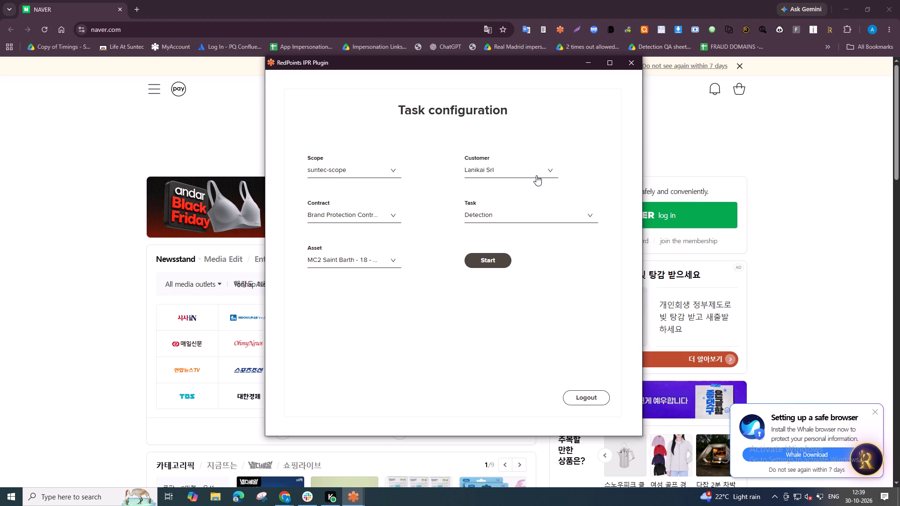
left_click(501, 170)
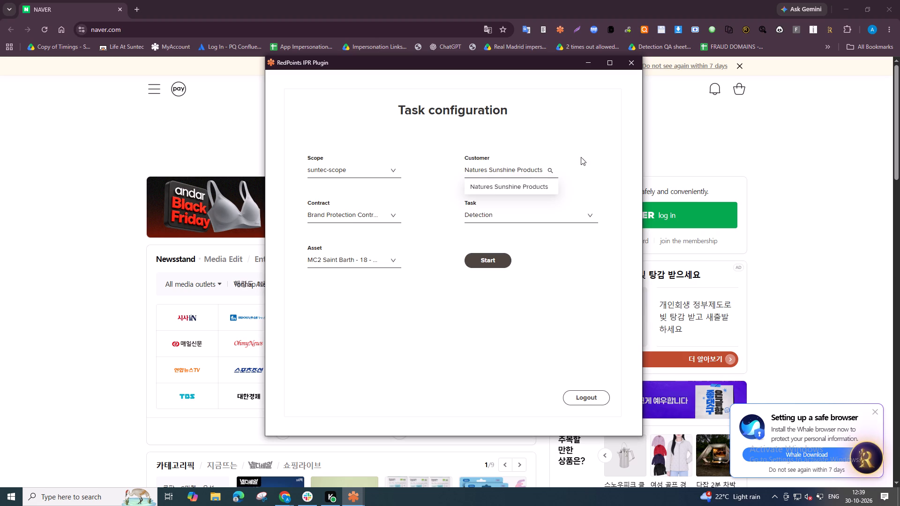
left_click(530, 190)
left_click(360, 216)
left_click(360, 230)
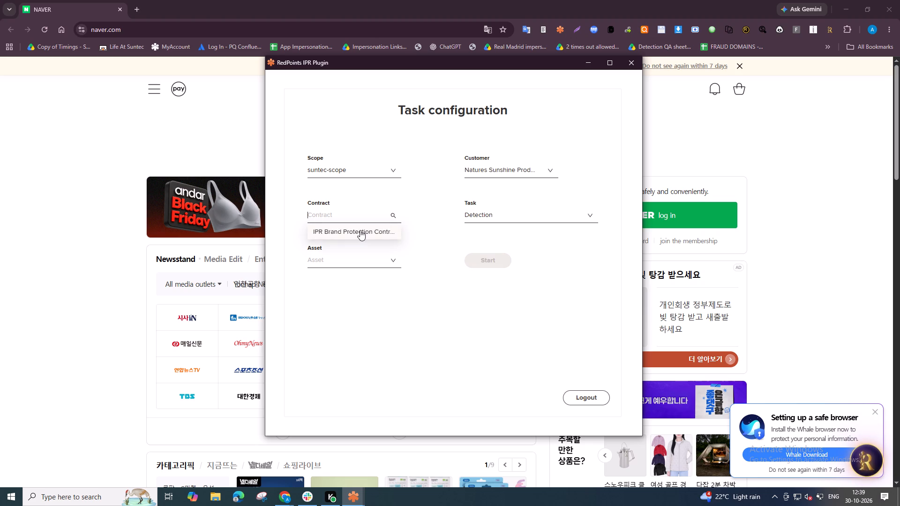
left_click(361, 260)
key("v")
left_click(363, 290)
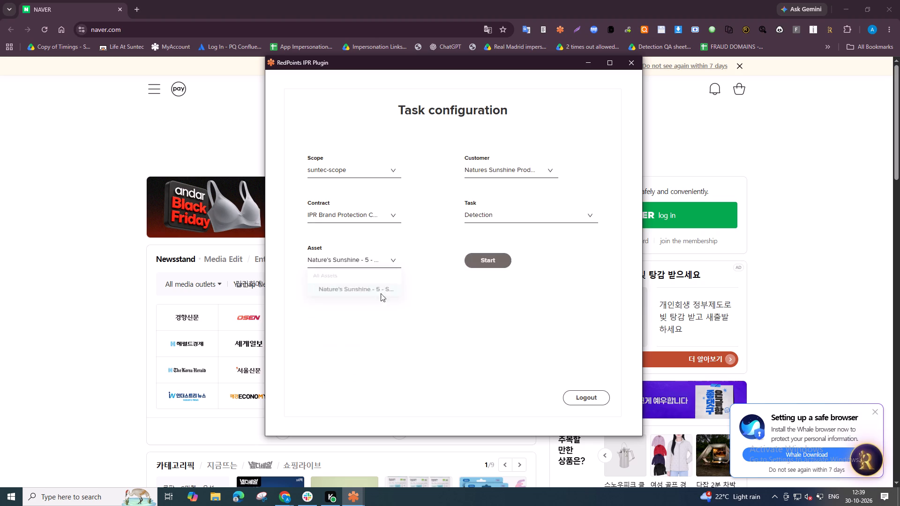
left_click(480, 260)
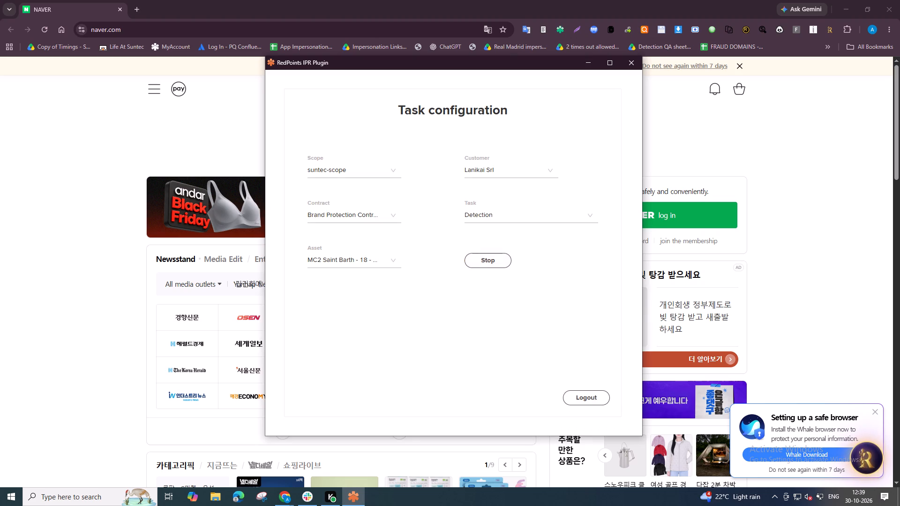
Stop the Lanikai Srl detection task and close the RedPoints IPR Plugin.
left_click(482, 260)
left_click(644, 59)
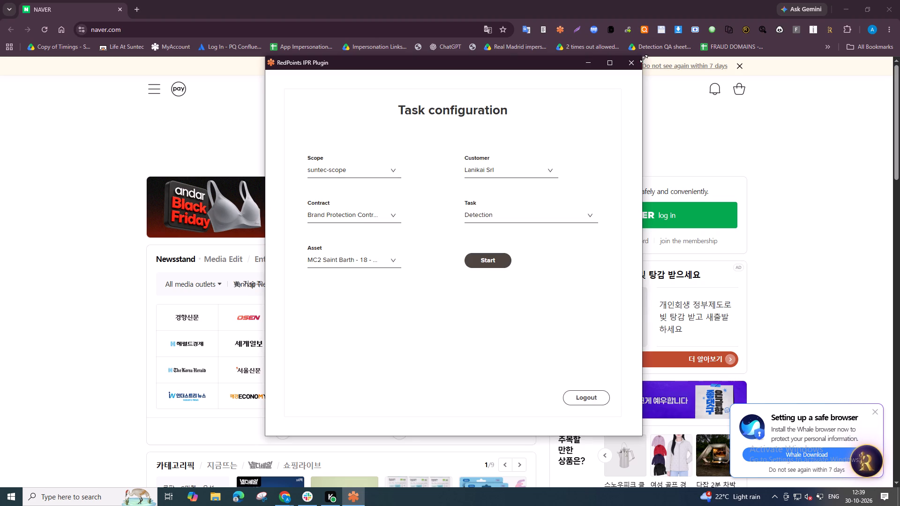
left_click(637, 67)
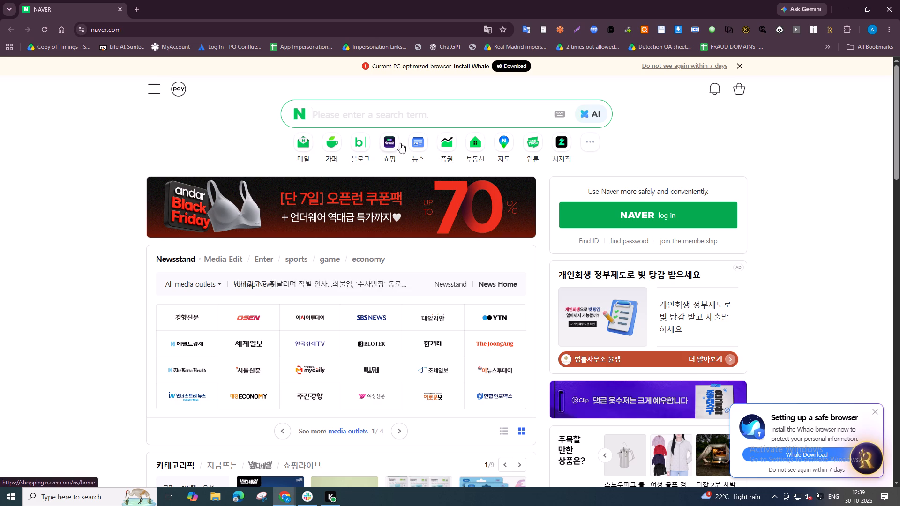
Open Naver's shopping section in its own tab and close the original NAVER tab.
left_click(383, 141)
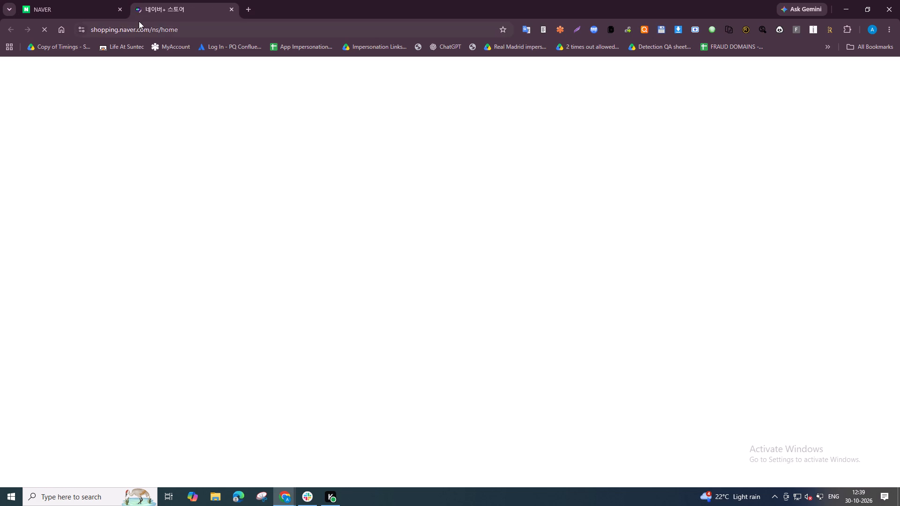
left_click(125, 10)
left_click(124, 10)
left_click(120, 10)
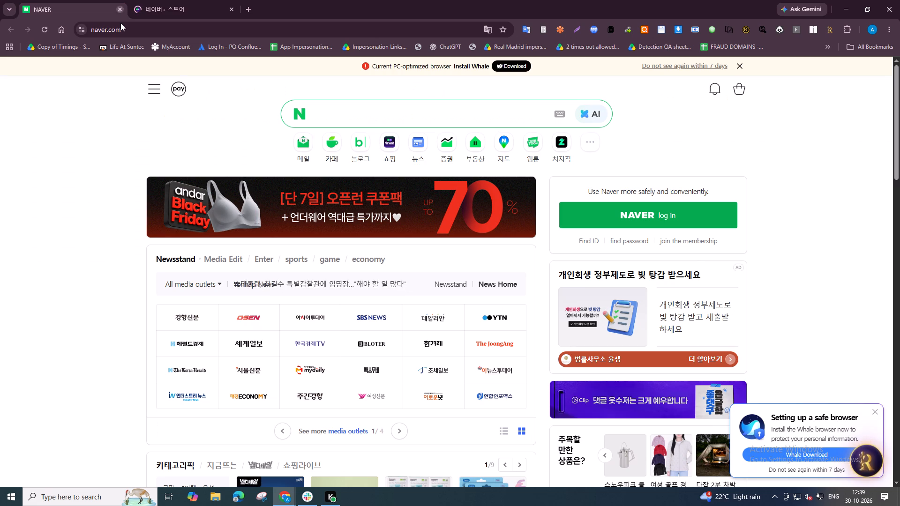
Launch the RedPoints IPR Plugin on the Naver shopping page.
left_click(564, 29)
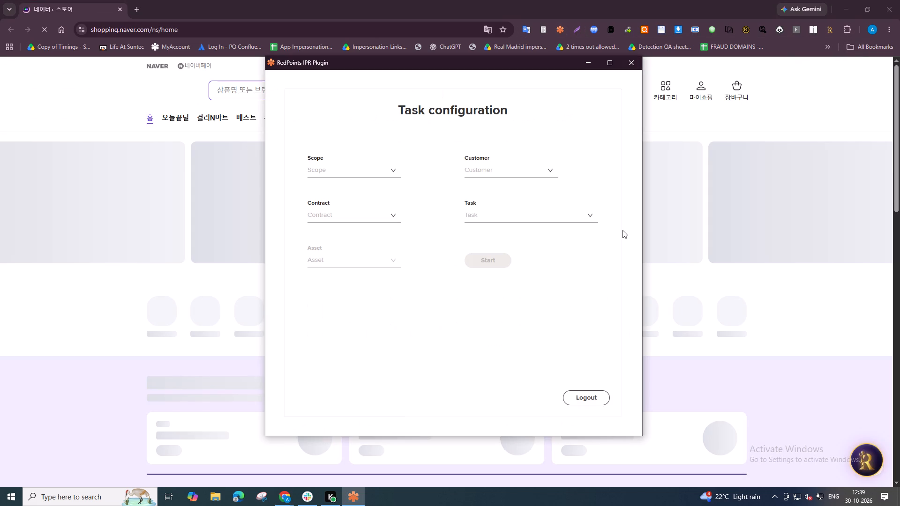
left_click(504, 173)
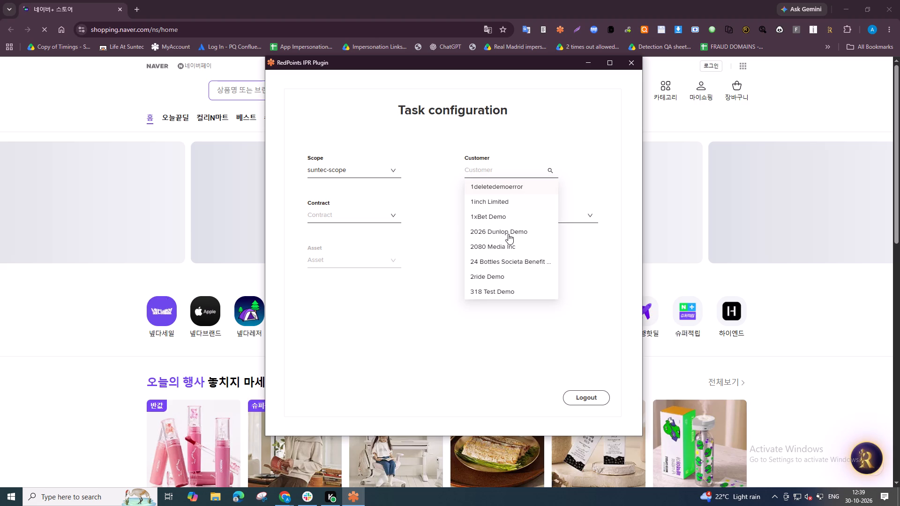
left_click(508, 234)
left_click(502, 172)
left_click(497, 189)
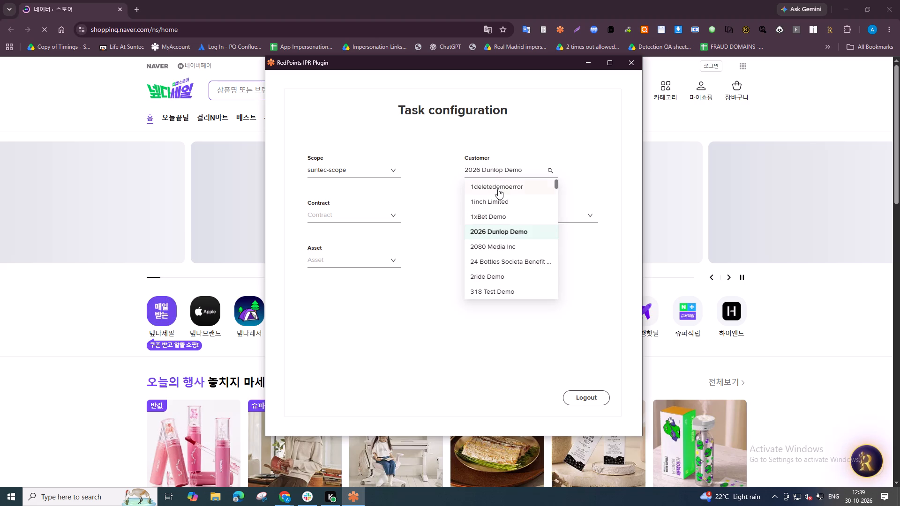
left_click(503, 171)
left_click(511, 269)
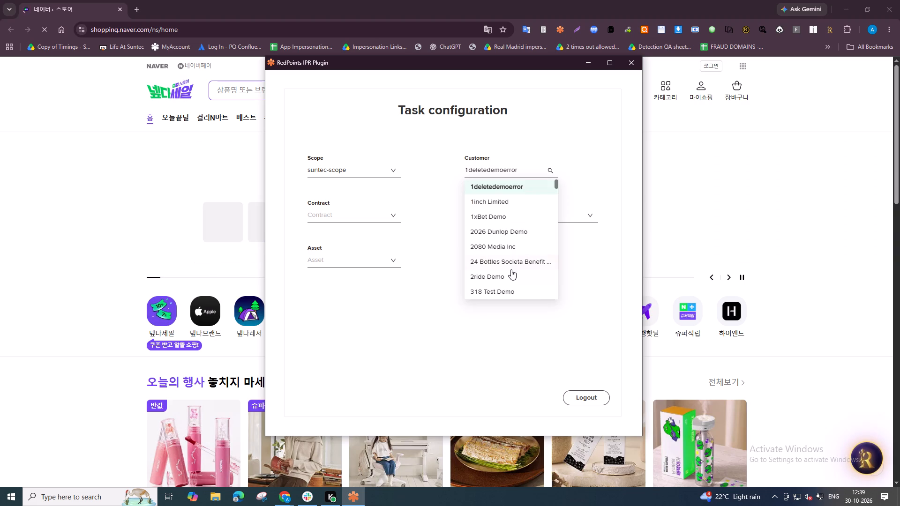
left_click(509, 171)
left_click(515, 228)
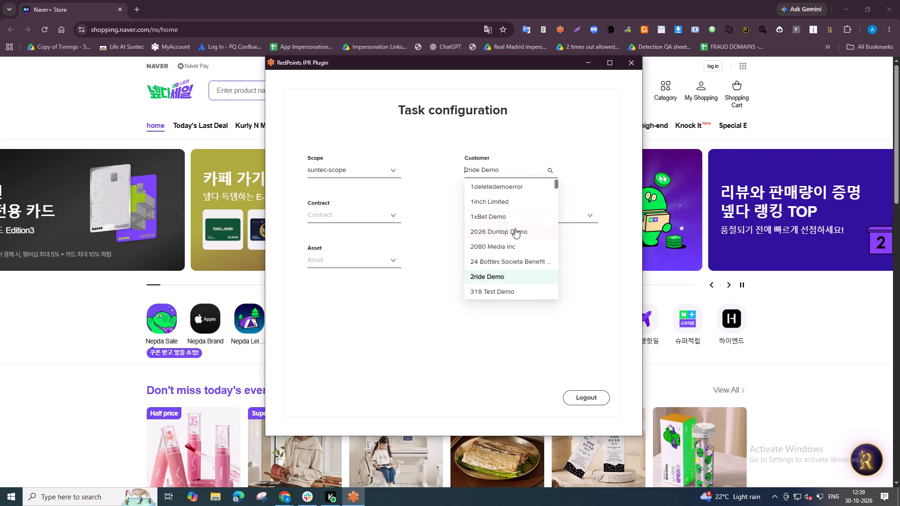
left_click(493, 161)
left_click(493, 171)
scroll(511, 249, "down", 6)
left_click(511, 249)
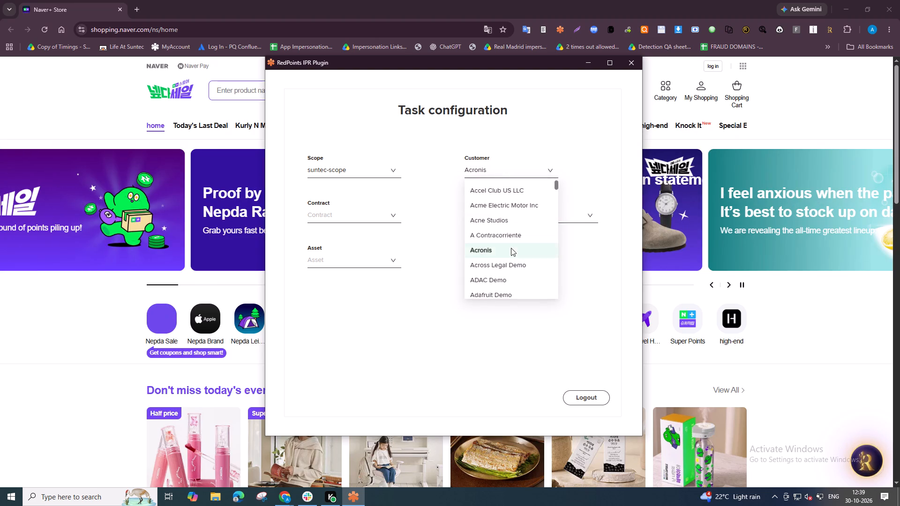
Start a Detection task for Natures Sunshine Products with the IPR Brand Protection contract and the "Nature's Sunshine - 5 - S..." asset.
left_click(499, 176)
key("ctrl+v")
left_click(502, 188)
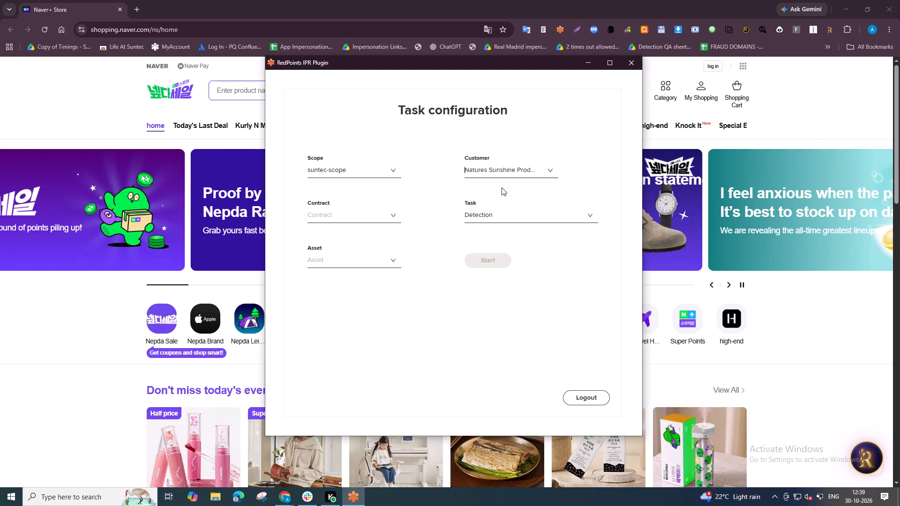
left_click(372, 217)
left_click(370, 230)
left_click(367, 258)
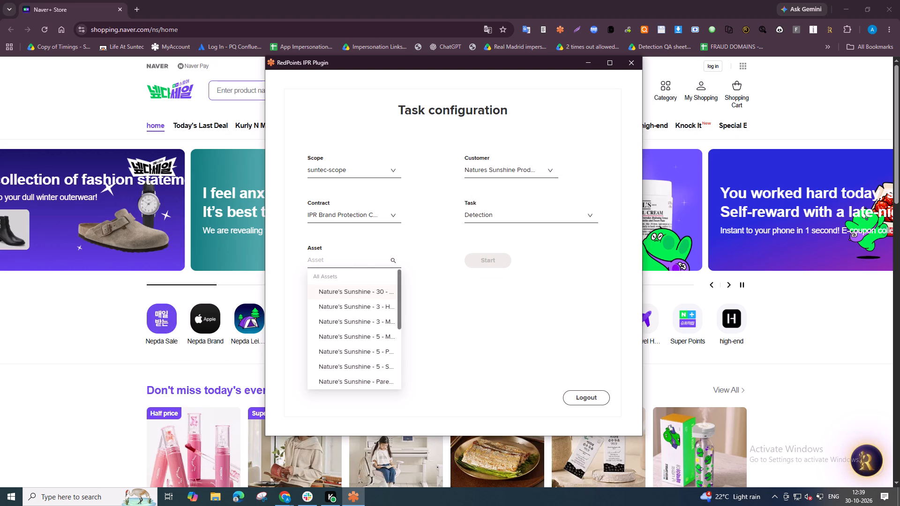
key("v")
left_click(370, 290)
left_click(486, 256)
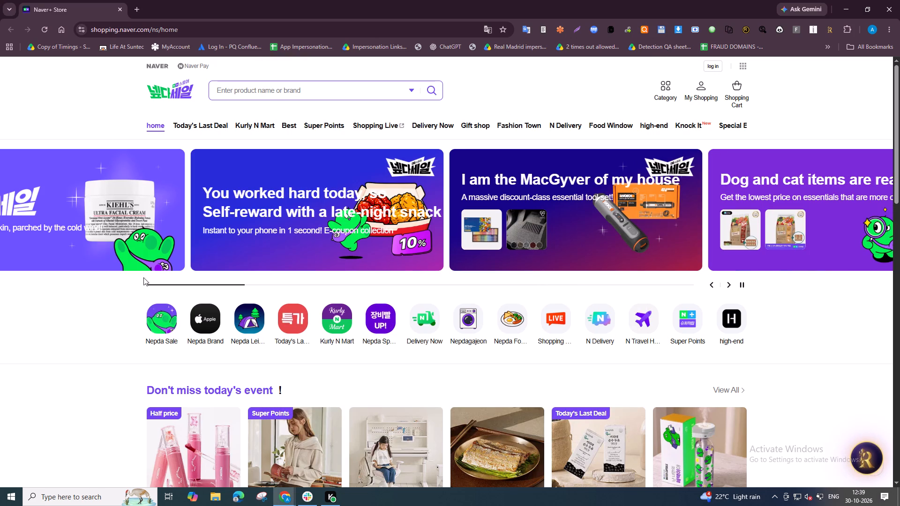
Search the Naver store for "Natures Sunshine" and look over the product listings.
left_click(241, 93)
key("ctrl+v")
double_click(275, 89)
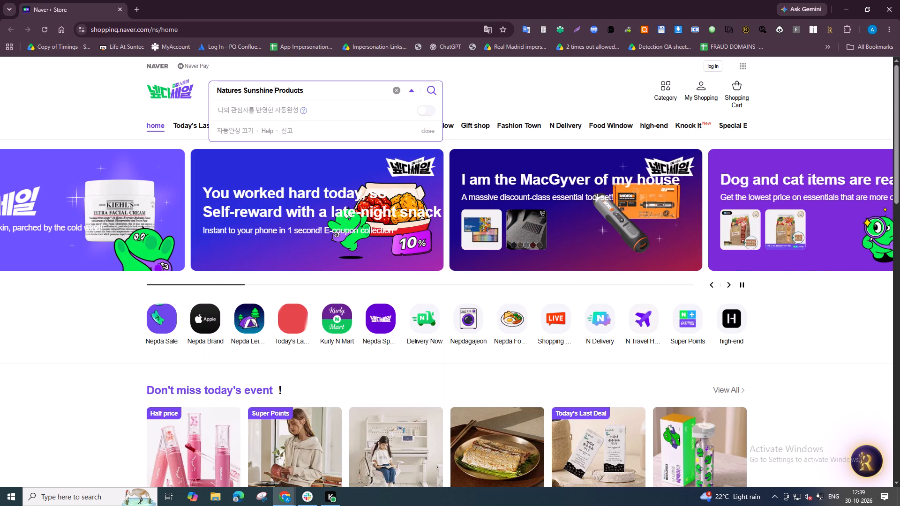
key("Delete")
key("BackSpace")
key("Return")
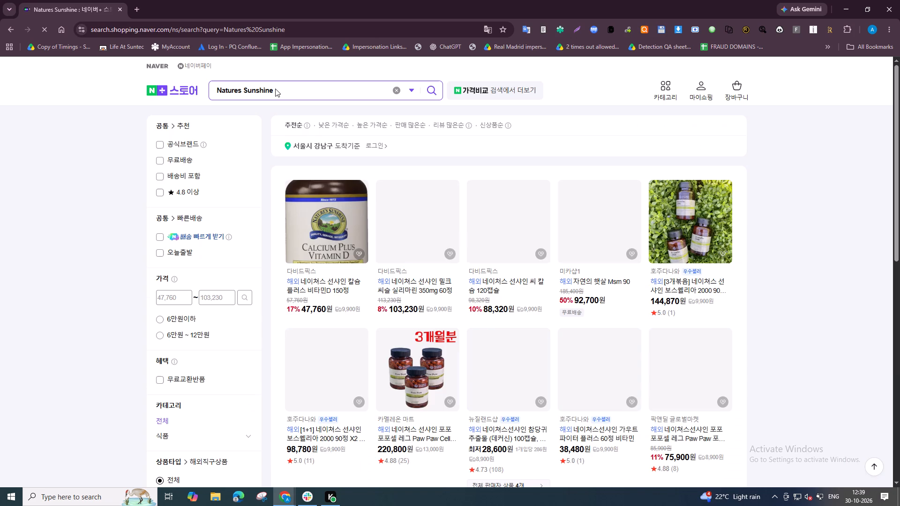
scroll(379, 165, "down", 4)
scroll(409, 180, "up", 6)
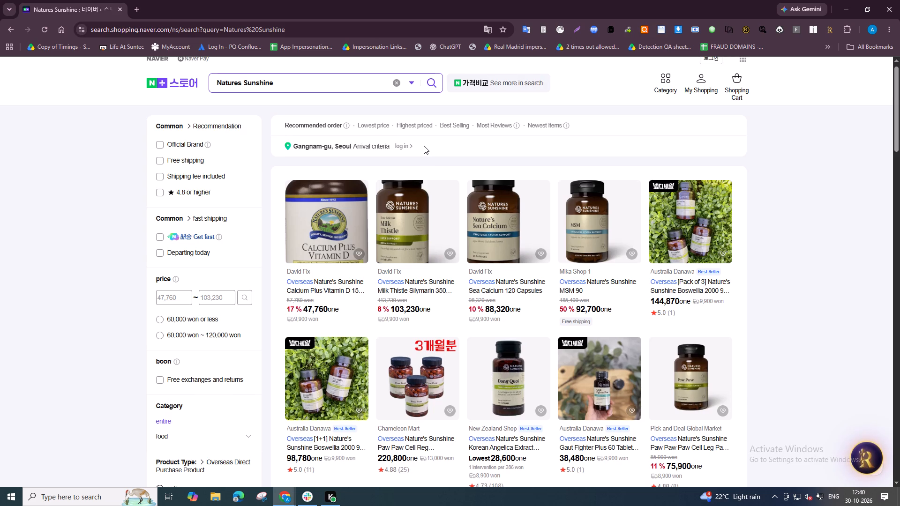
Open the RedPoints IPR Plugin's error log in the browser's extension management and clear all errors.
left_click(850, 30)
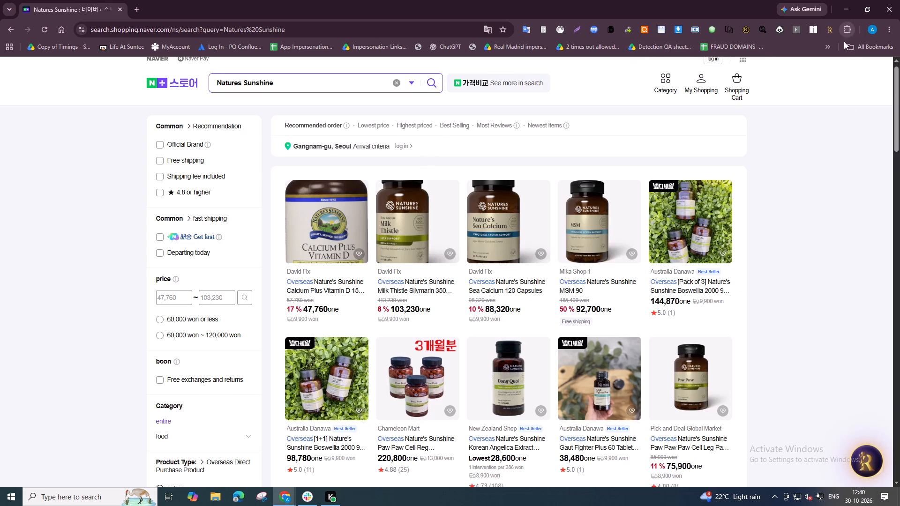
left_click(750, 283)
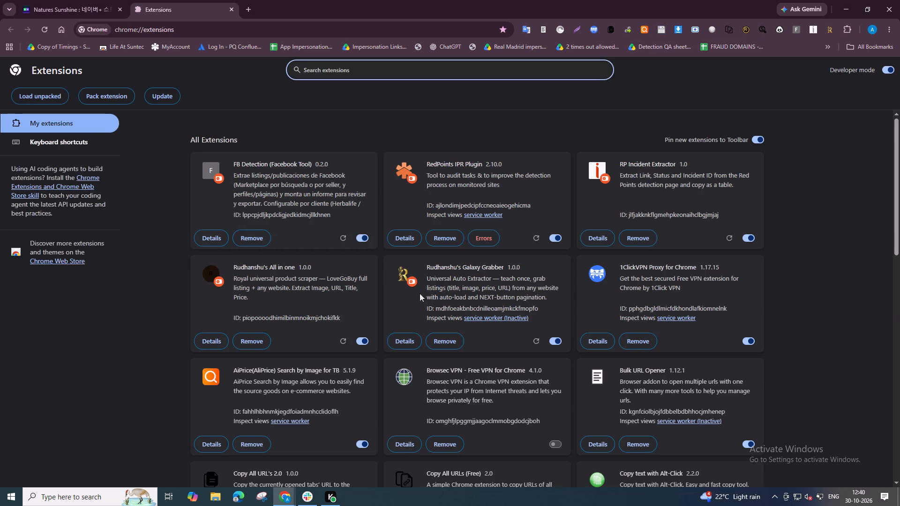
left_click(492, 239)
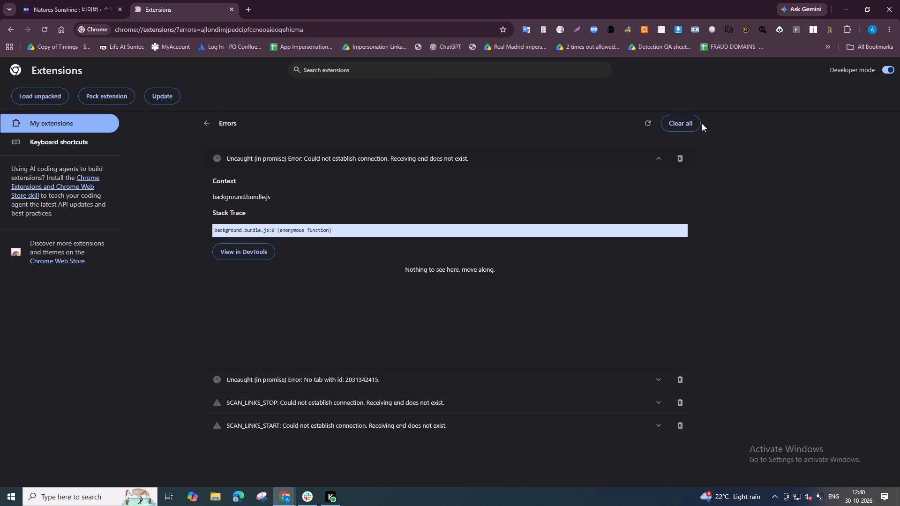
left_click(694, 123)
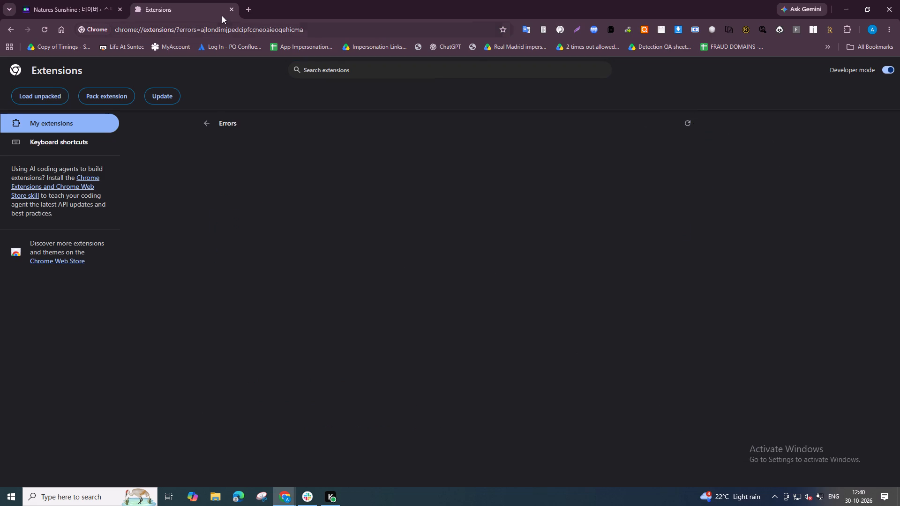
Close the Extensions page and the Kuro window, keeping the Naver search results open.
left_click(233, 10)
key("alt+Tab")
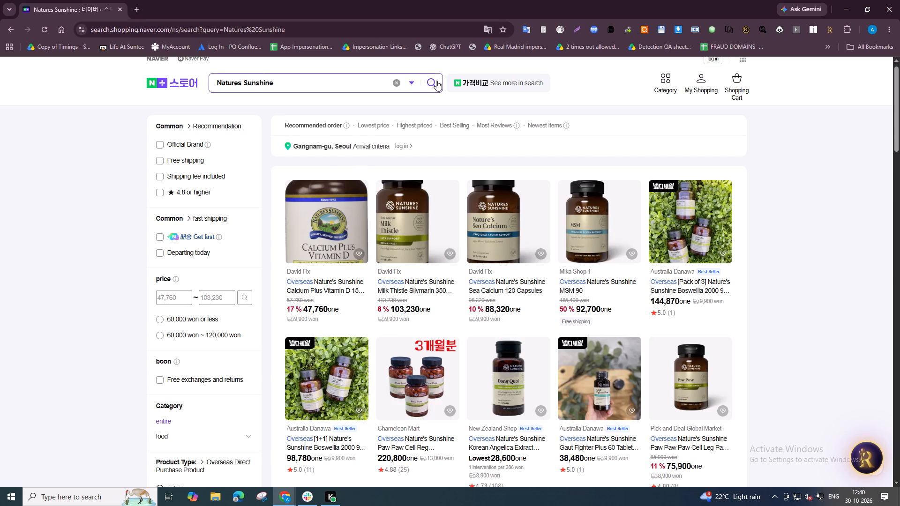
key("alt+Tab")
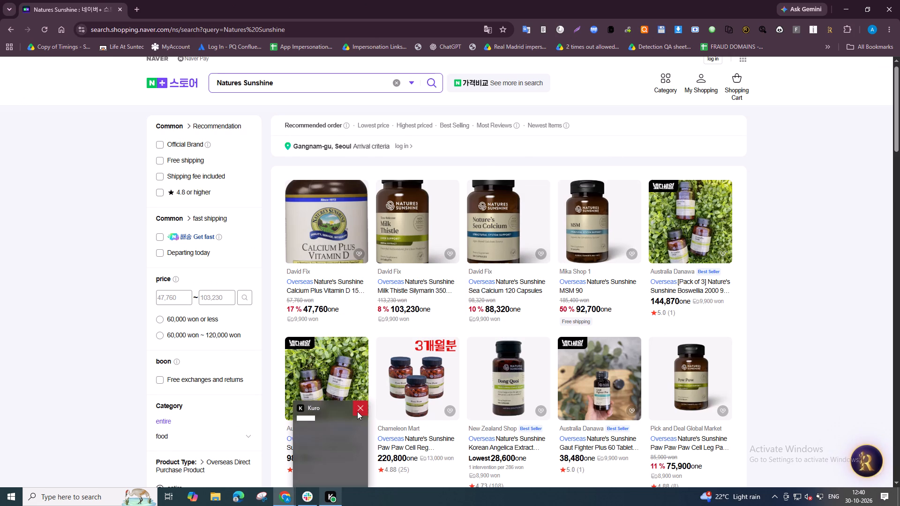
left_click(357, 411)
Look over the Natures Sunshine listings on Naver and try a page search for "vitai".
scroll(580, 346, "down", 2)
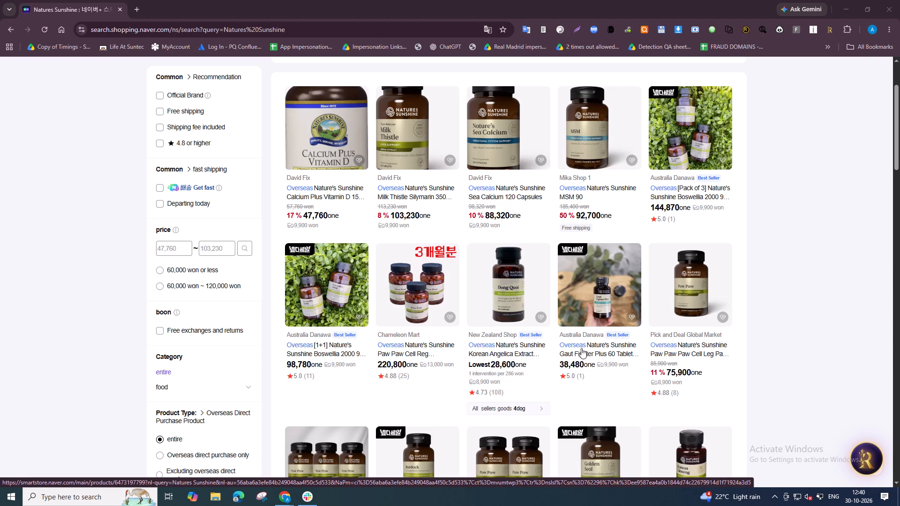
scroll(592, 336, "down", 10)
scroll(596, 347, "up", 16)
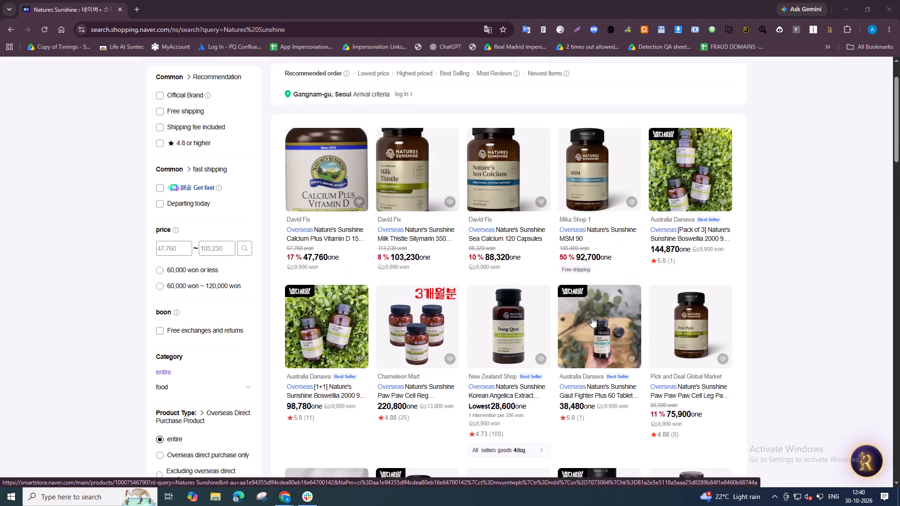
scroll(592, 317, "up", 9)
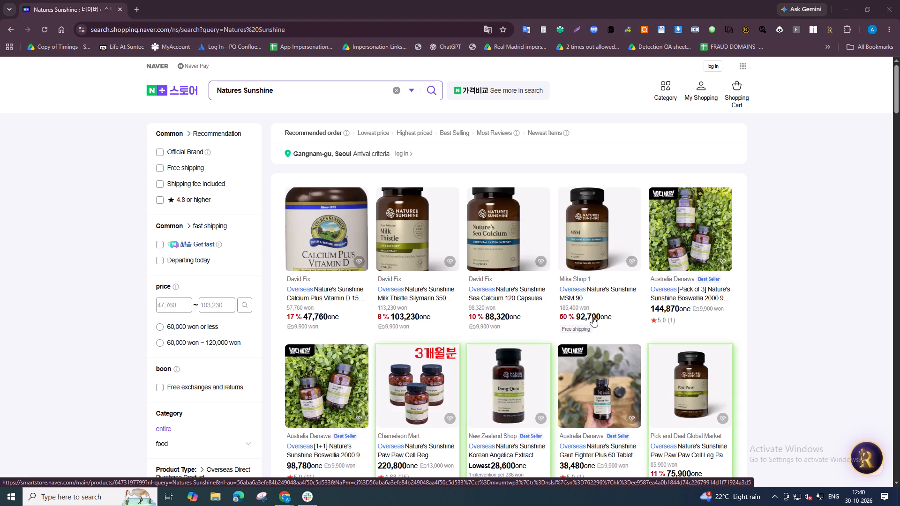
scroll(615, 299, "up", 1)
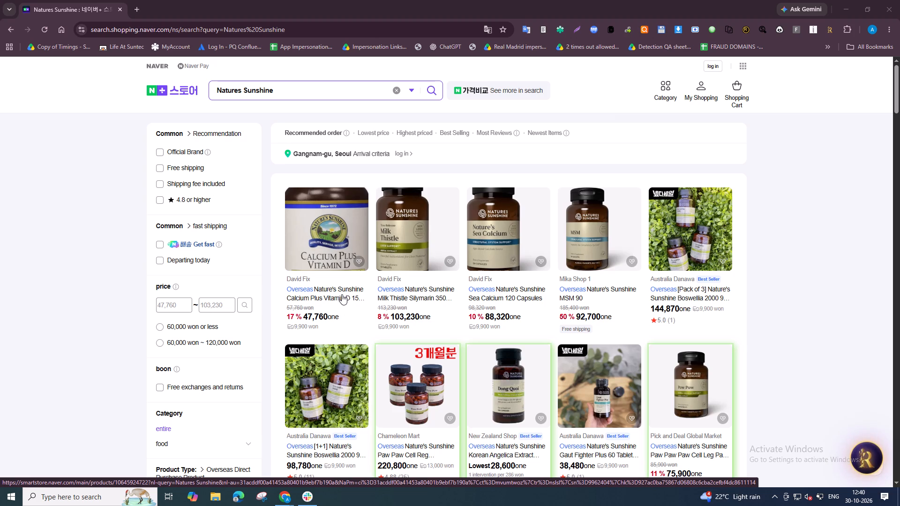
key("ctrl+f")
type("vitai")
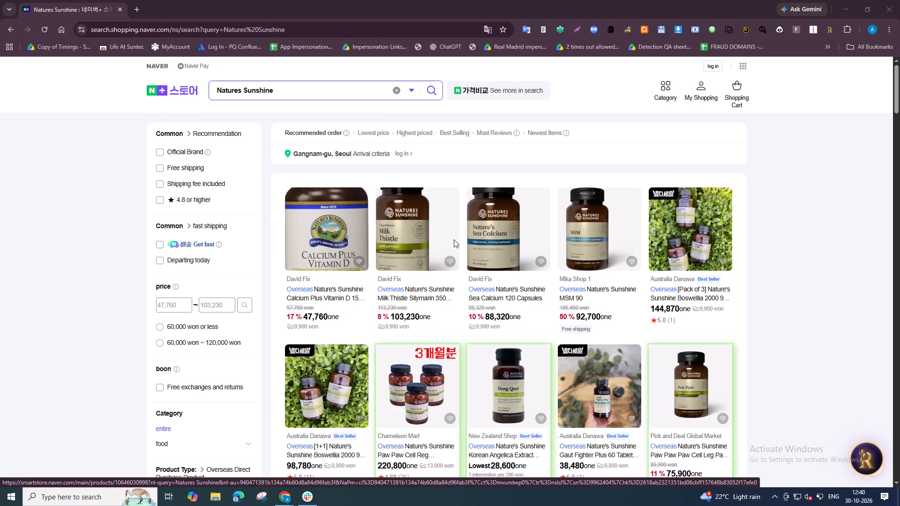
scroll(472, 338, "down", 7)
scroll(562, 383, "up", 9)
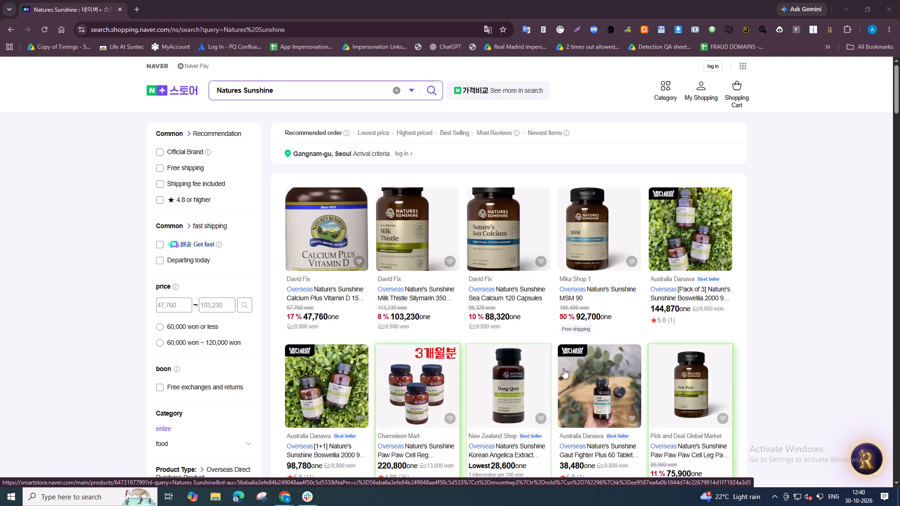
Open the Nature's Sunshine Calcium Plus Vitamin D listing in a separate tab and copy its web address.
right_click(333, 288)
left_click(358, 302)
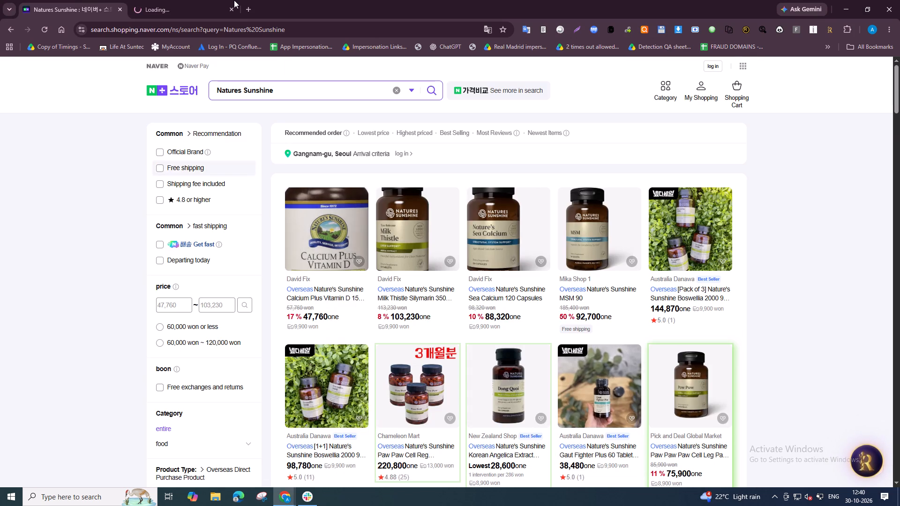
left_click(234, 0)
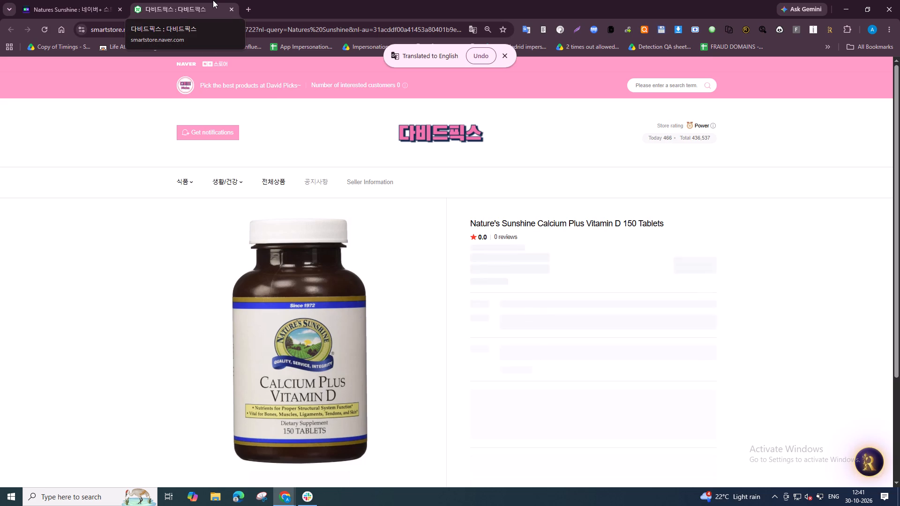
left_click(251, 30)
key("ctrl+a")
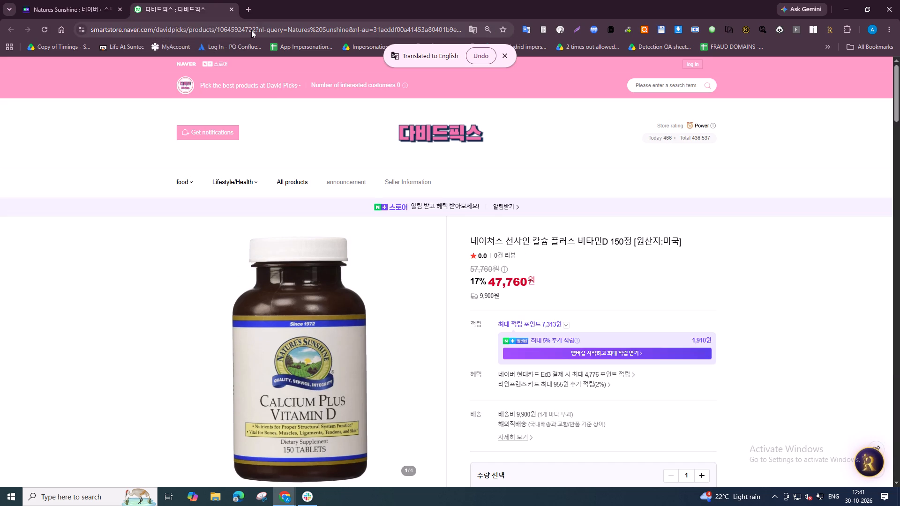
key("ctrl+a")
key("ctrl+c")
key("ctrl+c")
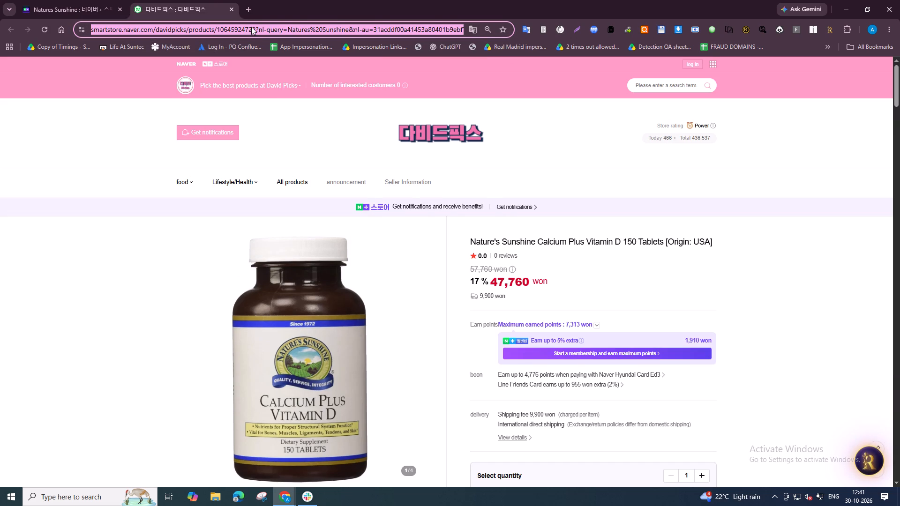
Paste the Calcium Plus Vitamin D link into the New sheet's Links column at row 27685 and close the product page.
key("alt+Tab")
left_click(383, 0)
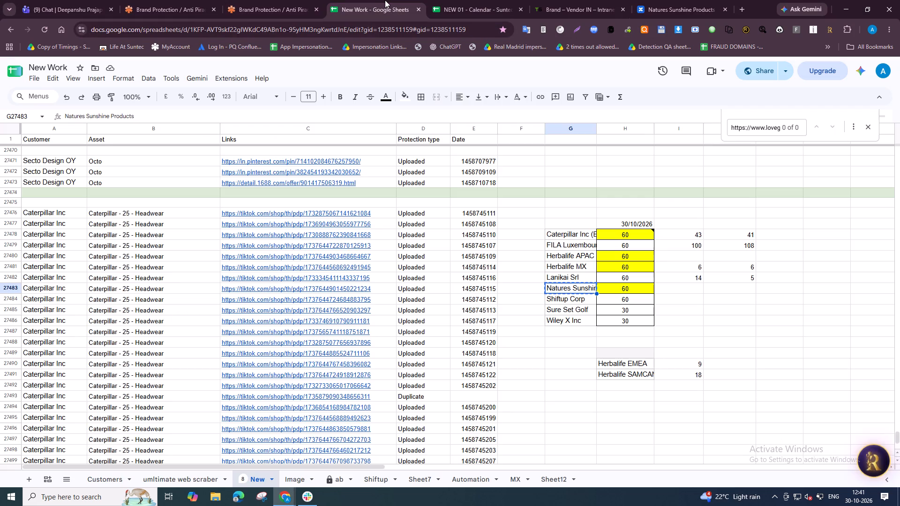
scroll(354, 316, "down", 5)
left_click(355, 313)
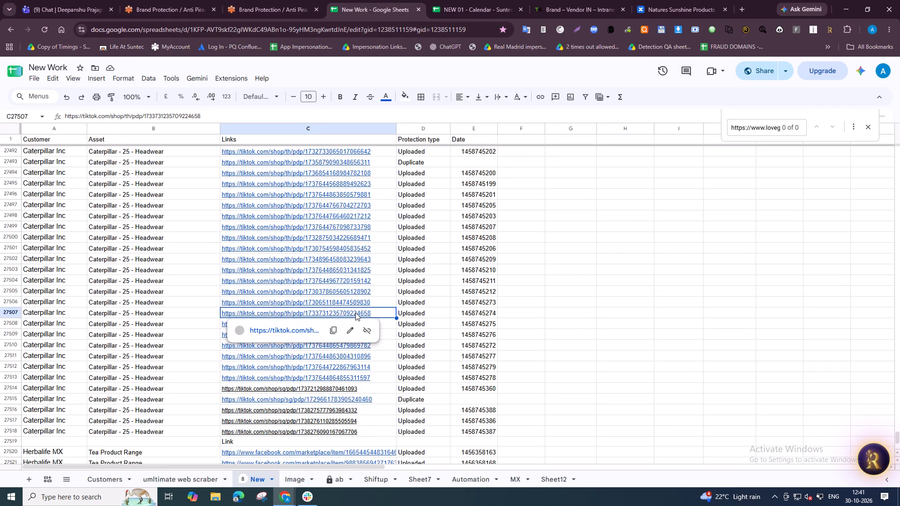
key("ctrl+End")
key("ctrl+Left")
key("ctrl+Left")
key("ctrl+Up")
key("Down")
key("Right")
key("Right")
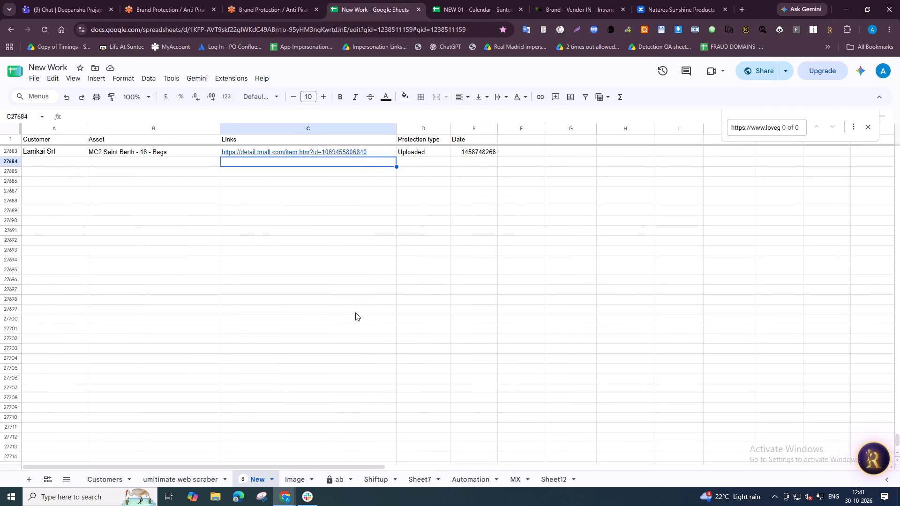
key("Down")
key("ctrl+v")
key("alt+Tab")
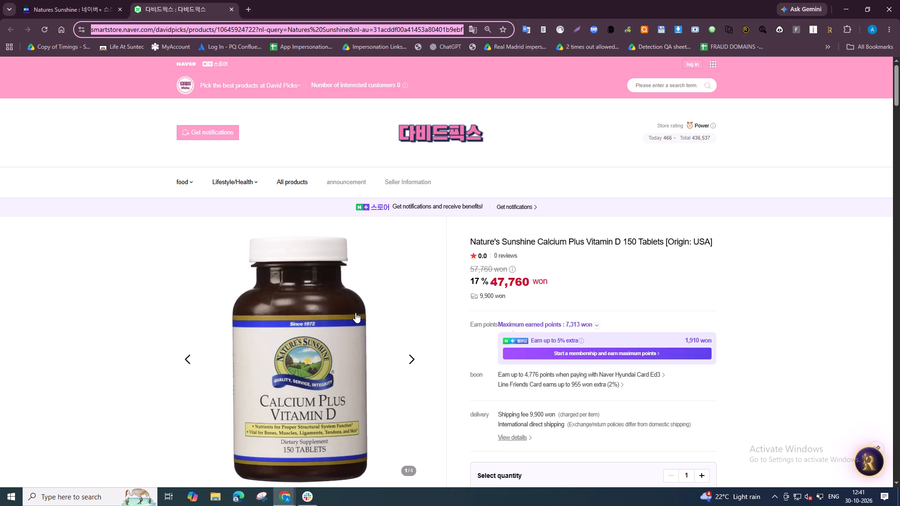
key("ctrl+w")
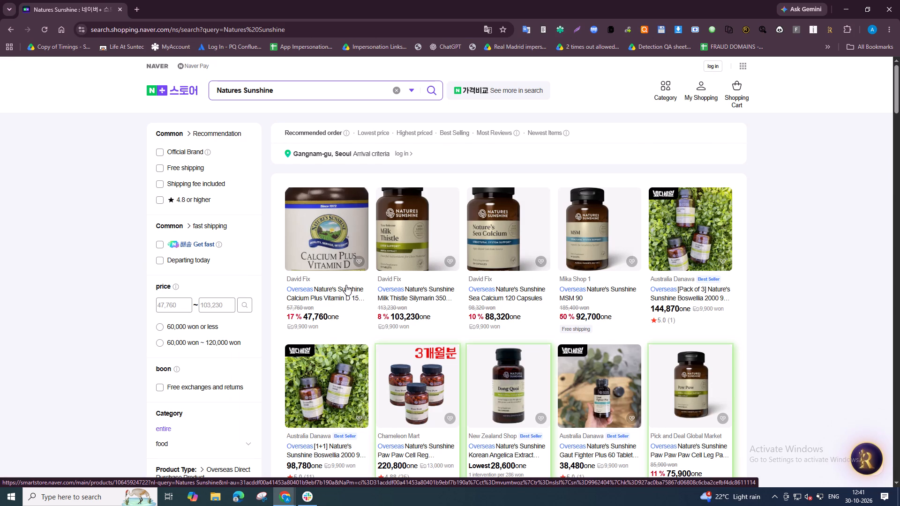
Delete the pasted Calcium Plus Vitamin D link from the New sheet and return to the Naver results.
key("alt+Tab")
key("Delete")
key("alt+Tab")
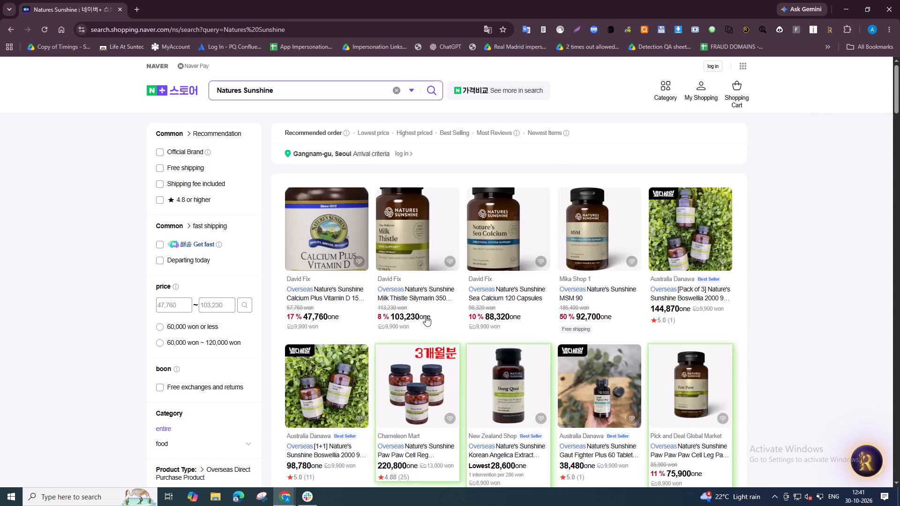
Open the Milk Thistle, Sea Calcium, MSM 90 and Boswellia Pack of 3 listings in separate tabs, and bring up the Milk Thistle one.
right_click(428, 292)
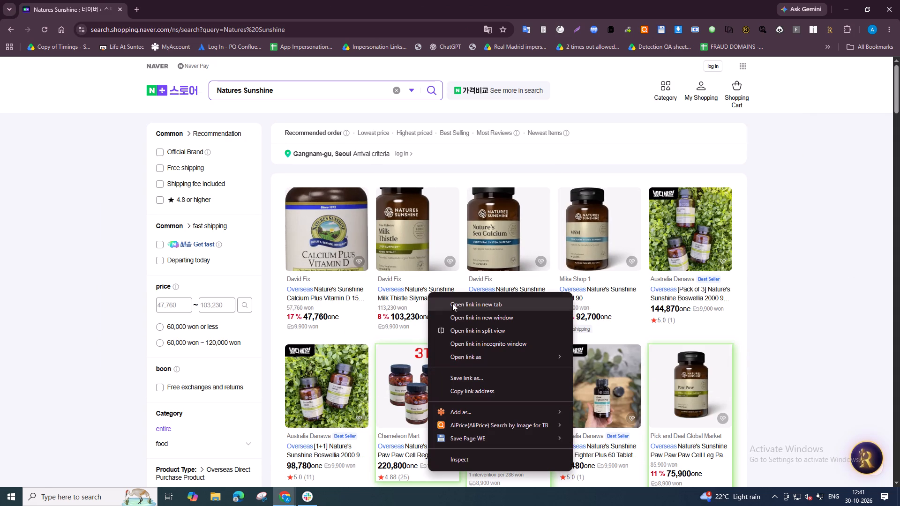
left_click(452, 303)
right_click(523, 290)
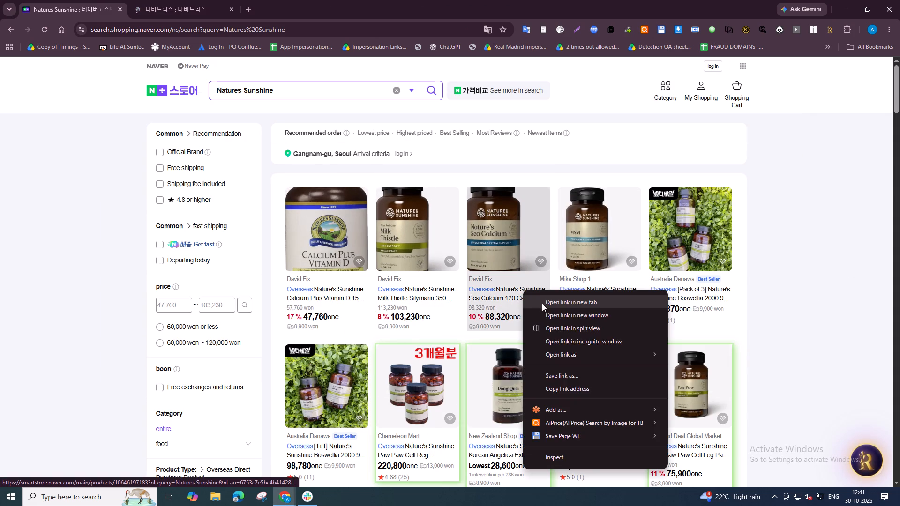
left_click(542, 303)
right_click(614, 289)
left_click(642, 301)
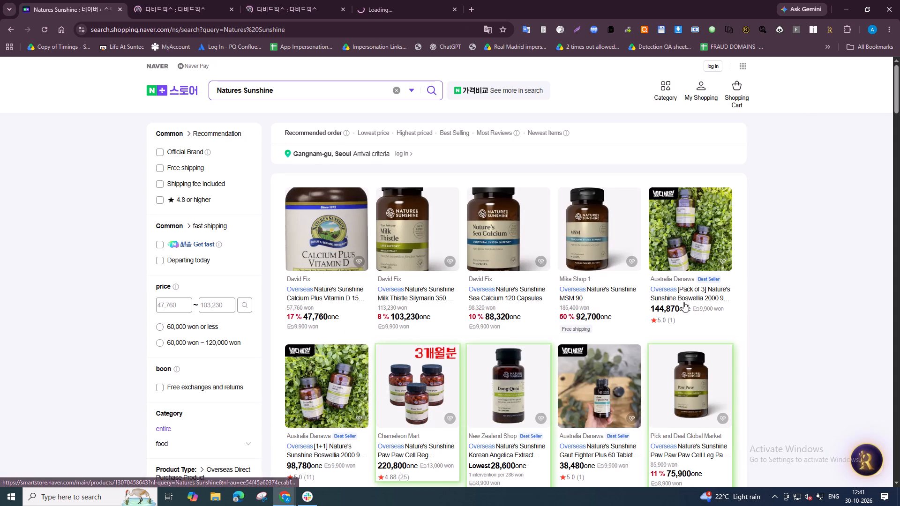
right_click(712, 292)
left_click(730, 304)
left_click(229, 0)
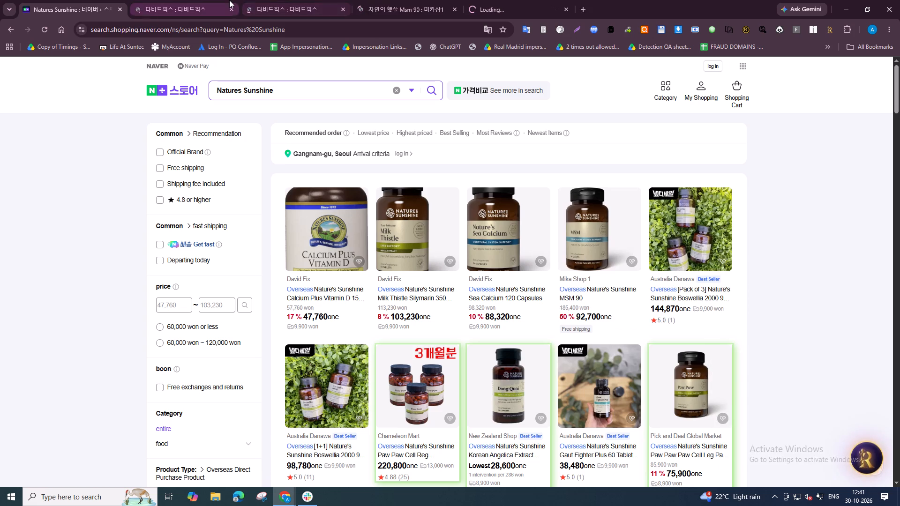
Check the Natures Sunshine Products official images in the Red Points backoffice.
key("alt+Tab")
left_click(246, 0)
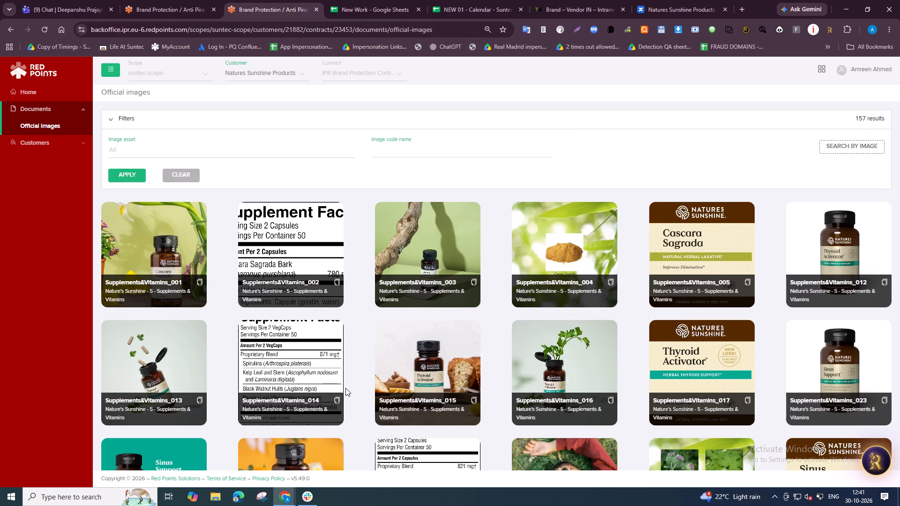
key("alt+Tab")
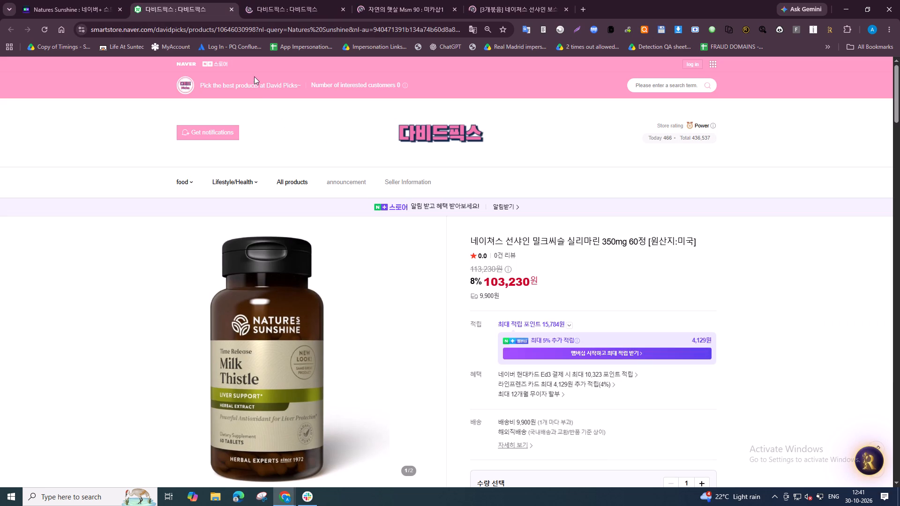
Copy the web address of the Milk Thistle Silymarin listing.
left_click(256, 31)
key("ctrl+a")
key("ctrl+c")
key("ctrl+c")
Review the available Natures Sunshine Products assets on the Red Points New Incident form.
key("alt+Tab")
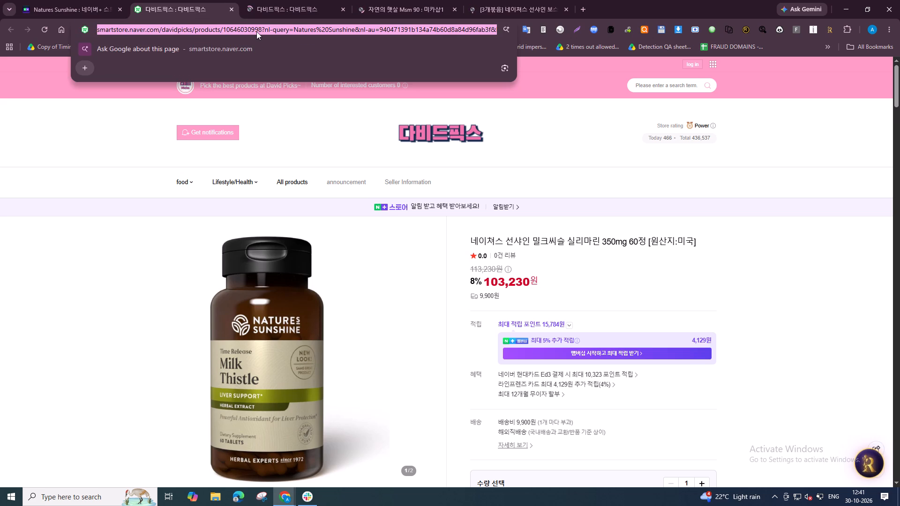
left_click(181, 0)
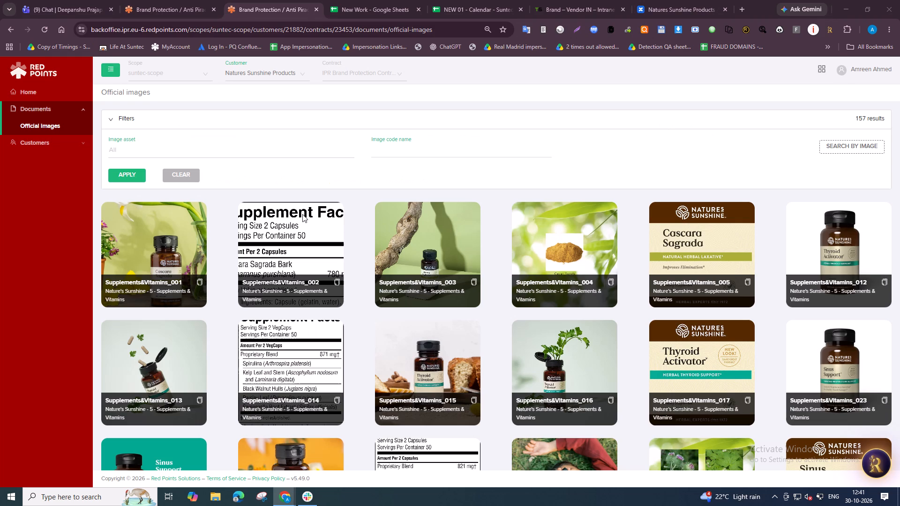
left_click(223, 192)
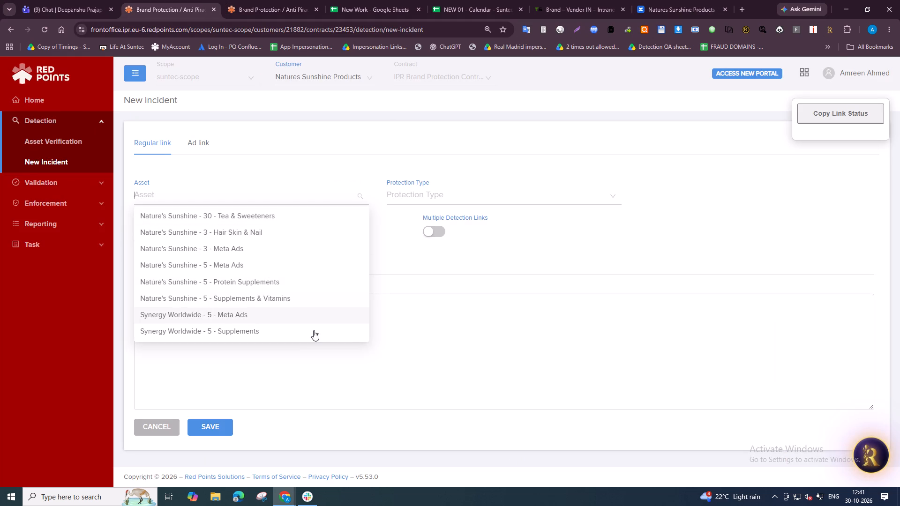
scroll(230, 280, "up", 2)
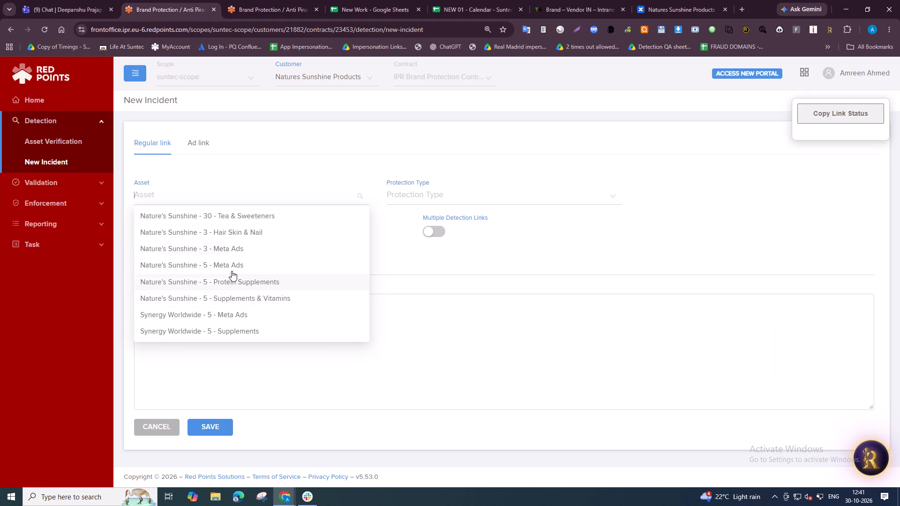
scroll(232, 208, "up", 1)
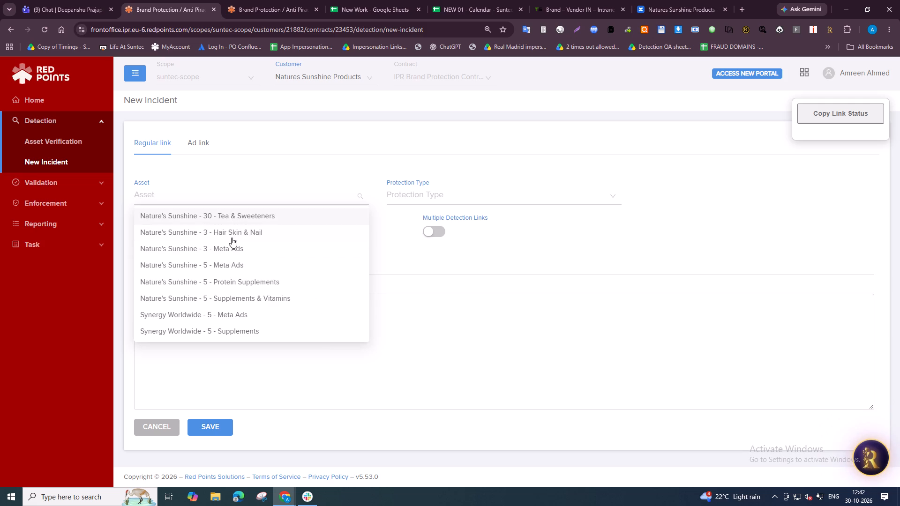
Paste the copied Milk Thistle link into the New sheet's Links column at row 27692.
left_click(374, 0)
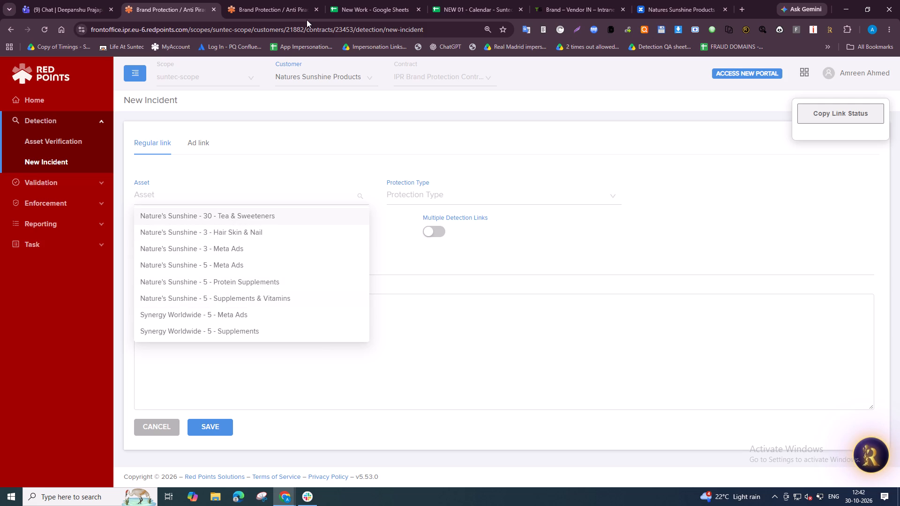
left_click(330, 238)
key("ctrl+v")
Read through the Milk Thistle listing's product information and close its page.
key("alt+Tab")
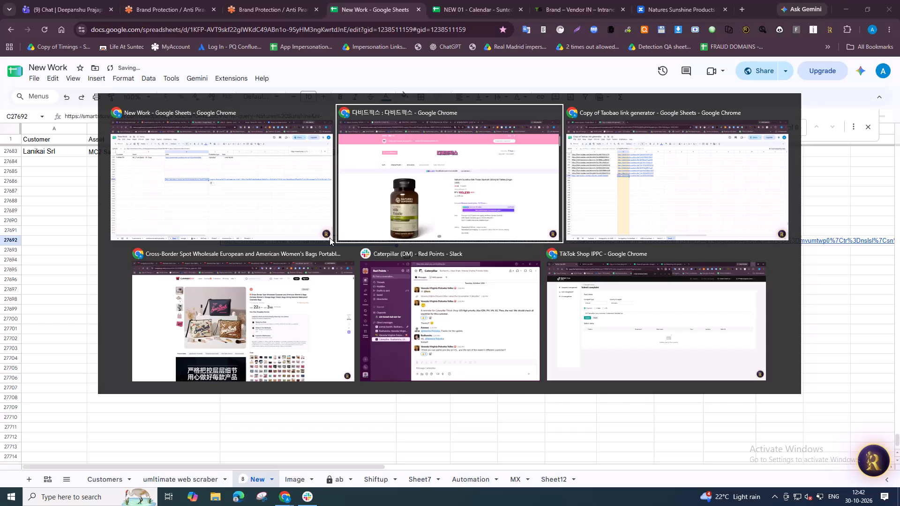
scroll(351, 266, "down", 6)
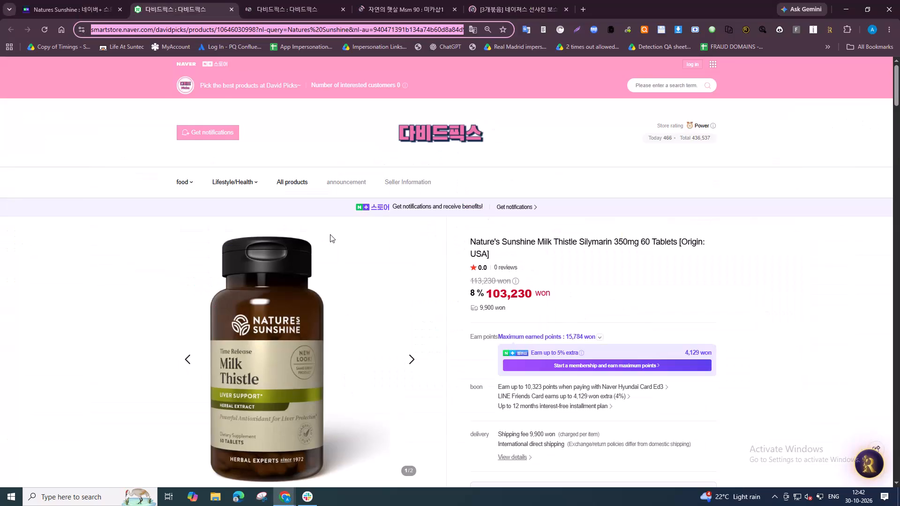
scroll(375, 298, "down", 9)
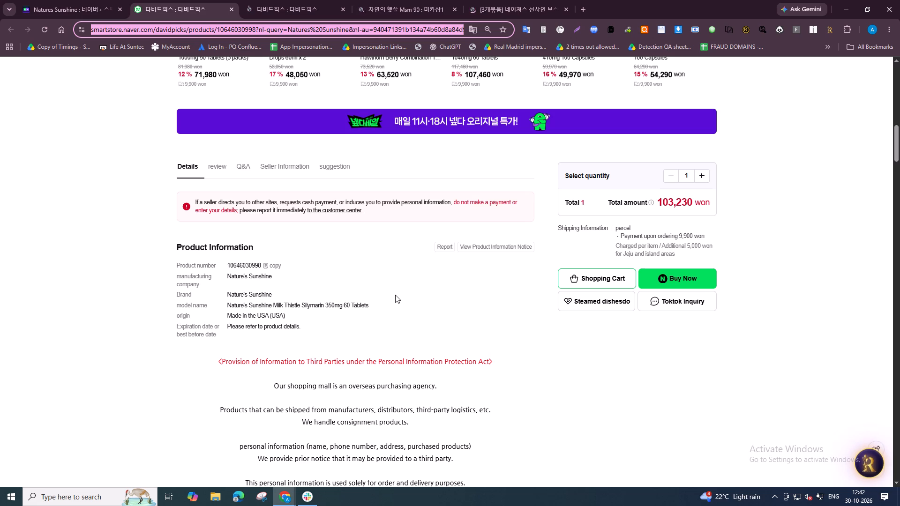
key("ctrl+w")
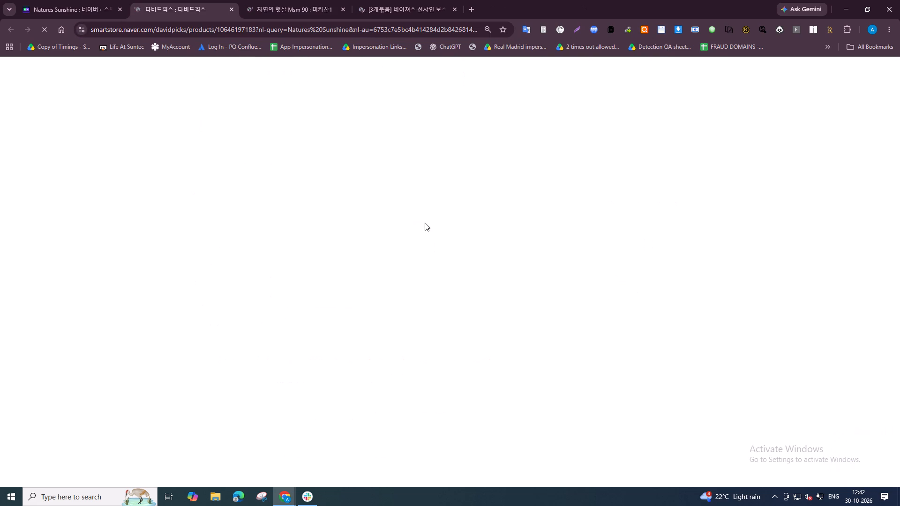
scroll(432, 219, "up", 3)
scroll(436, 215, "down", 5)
Copy the Nature's Sea Calcium listing's web address into the New sheet's Links column at row 27693 and close the listing.
left_click(288, 25)
key("ctrl+a")
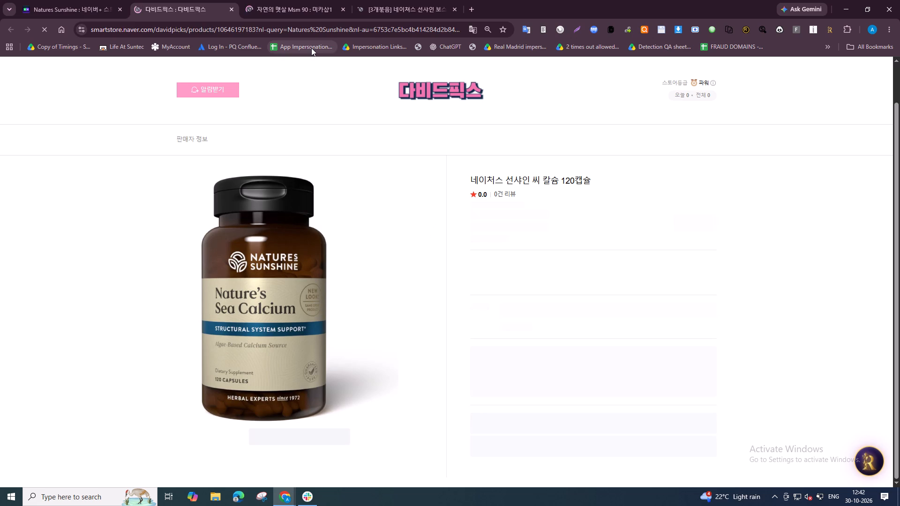
key("ctrl+c")
key("ctrl+c")
key("ctrl+c")
key("alt+Tab")
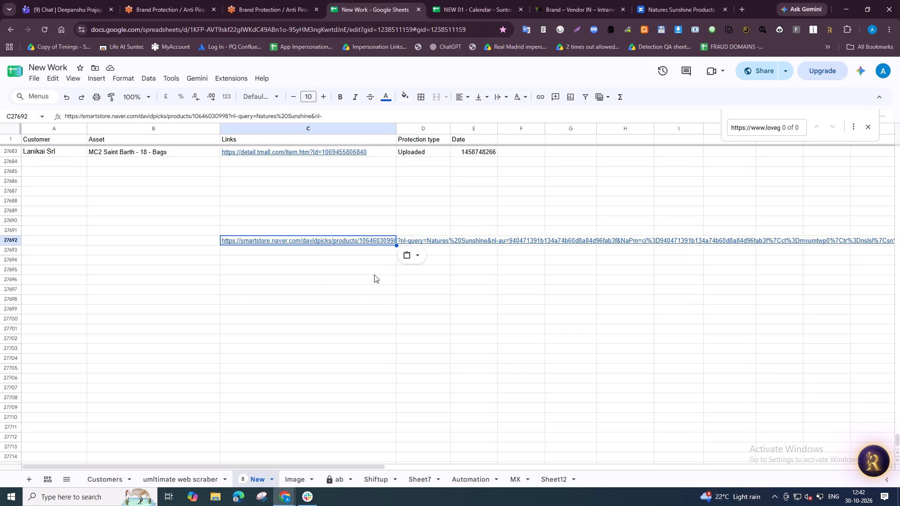
left_click(375, 248)
key("ctrl+v")
key("alt+Tab")
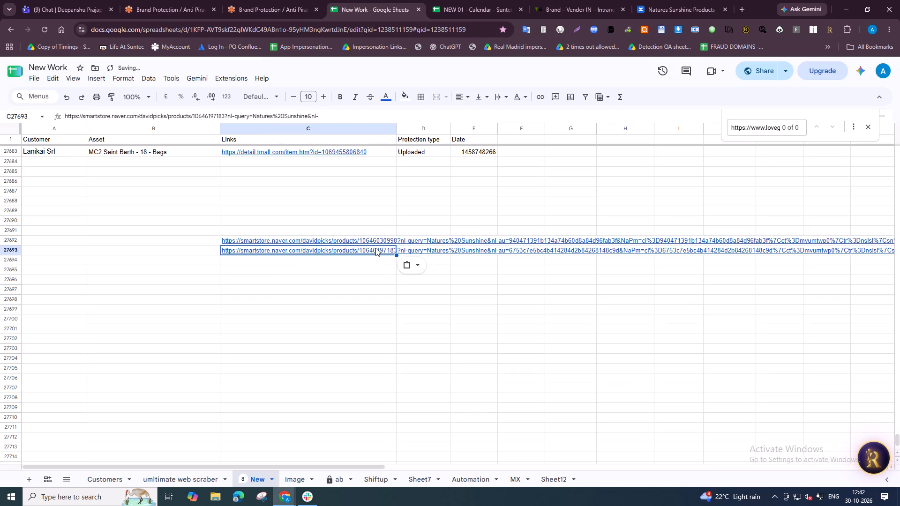
key("ctrl+w")
Copy the MSM 90 listing's web address into the Links column at row 27694 and close the listing.
left_click(353, 31)
key("ctrl+a")
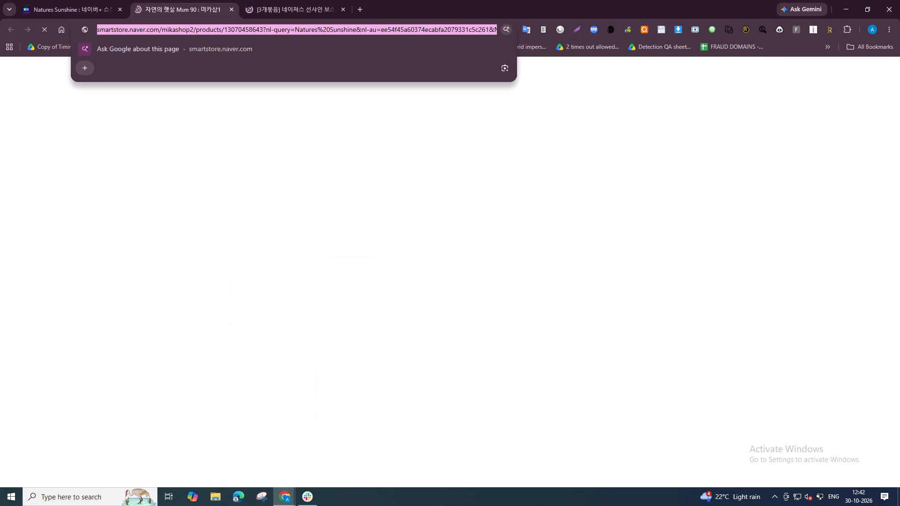
key("ctrl+c")
key("ctrl+c")
key("ctrl+c")
key("ctrl+c")
key("alt+Tab")
left_click(375, 264)
key("ctrl+v")
key("alt+Tab")
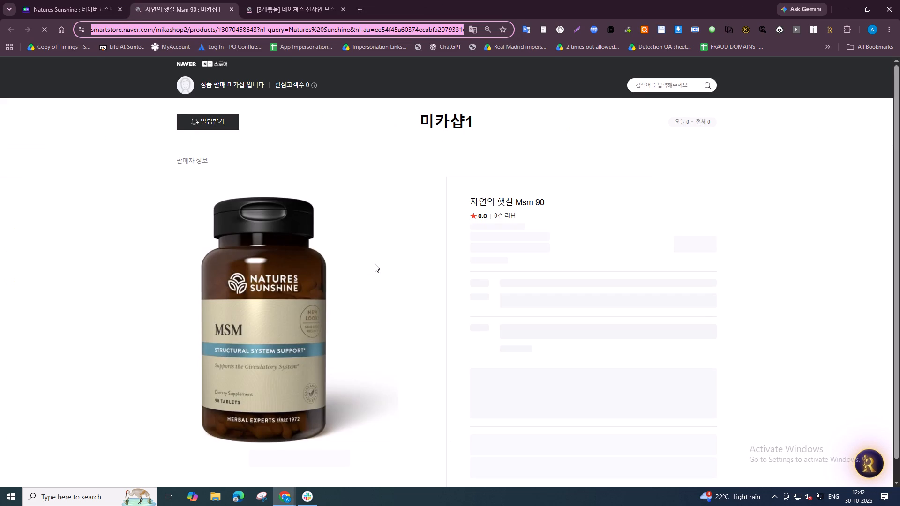
key("ctrl+w")
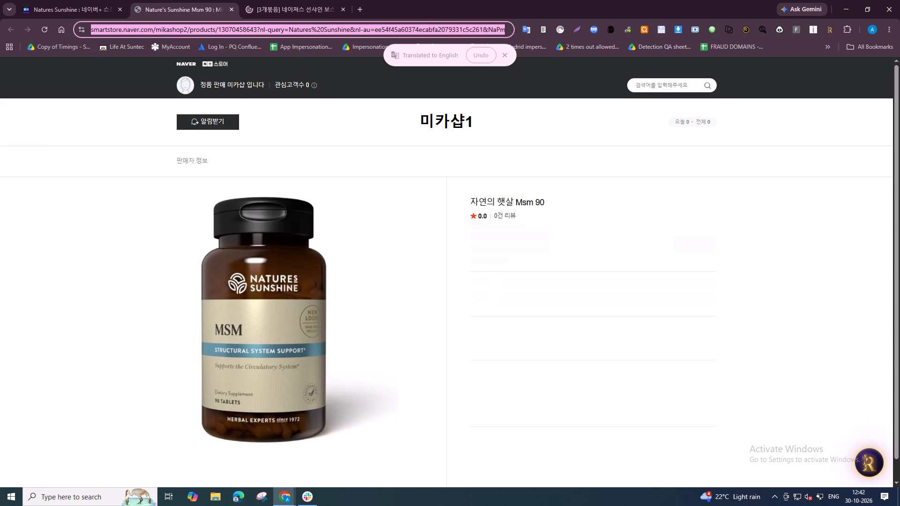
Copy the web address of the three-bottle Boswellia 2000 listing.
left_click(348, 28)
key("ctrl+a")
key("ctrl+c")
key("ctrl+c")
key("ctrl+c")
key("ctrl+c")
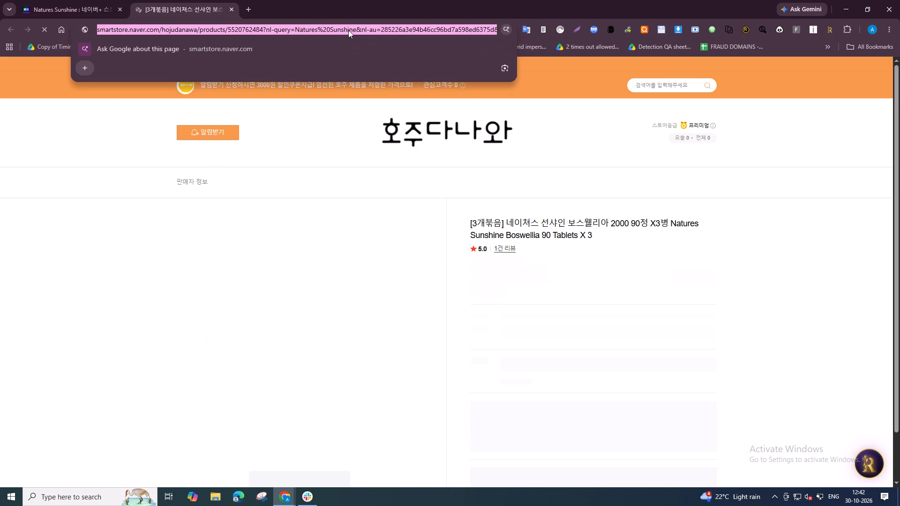
Open the three-bottle Boswellia 2000 product photo at full size, examine the bottle labels up close, and close the photo.
scroll(341, 335, "down", 2)
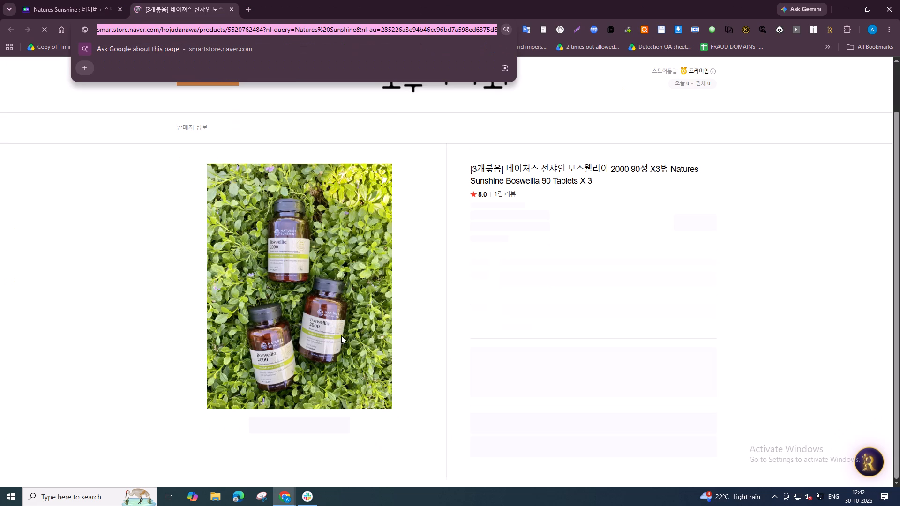
right_click(330, 301)
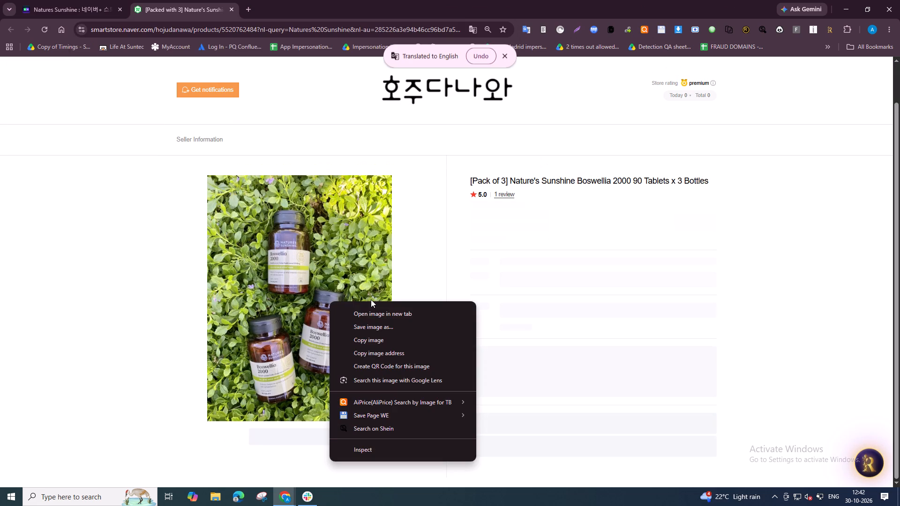
left_click(379, 315)
scroll(375, 312, "down", 6)
left_click(331, 0)
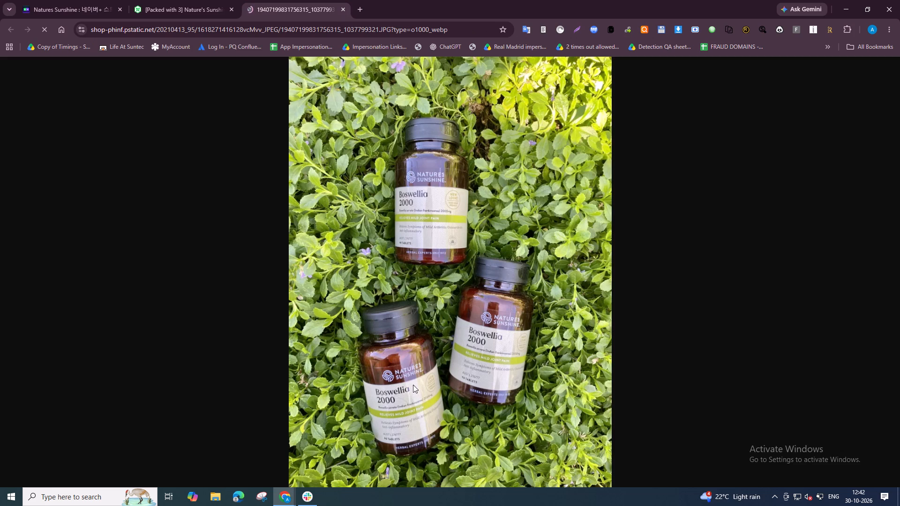
left_click(407, 403)
scroll(407, 403, "up", 6, "ctrl")
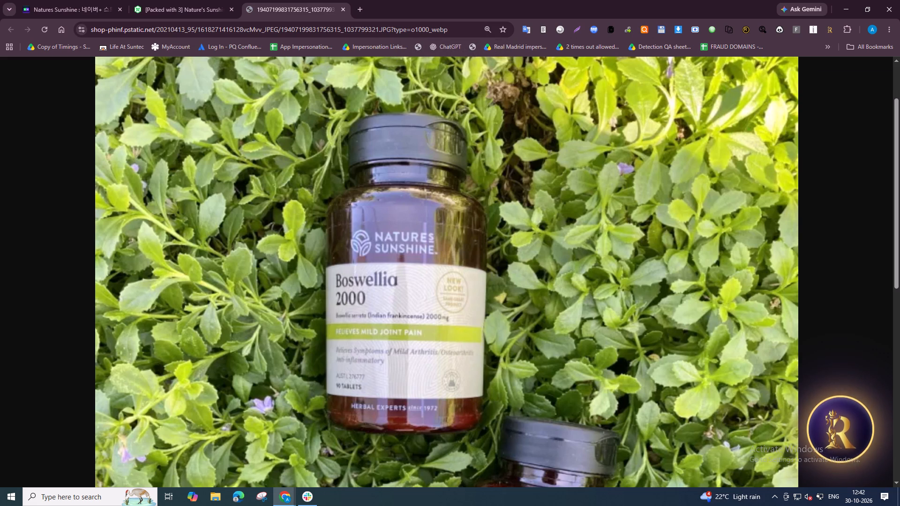
left_click(345, 8)
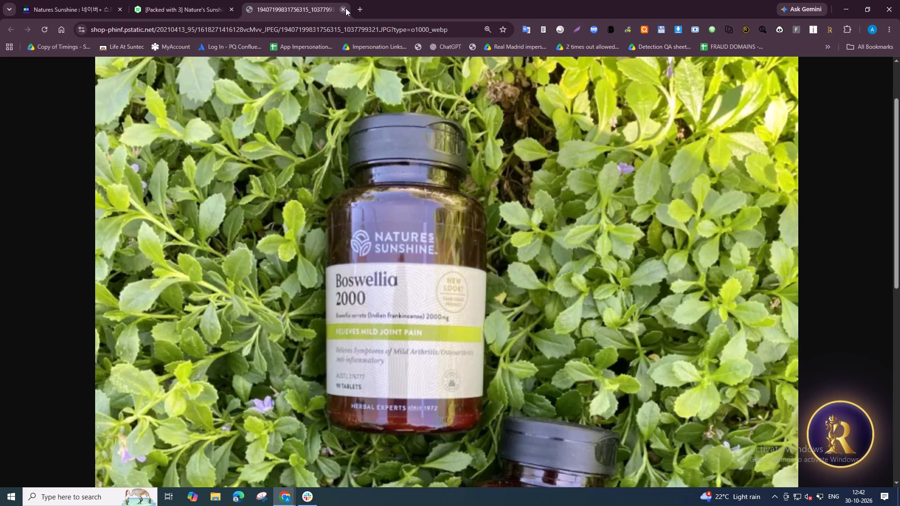
Copy the three-bottle Boswellia 2000 listing's web address into the Links column at row 27695 and close the listing.
left_click(345, 35)
key("ctrl+a")
key("ctrl+c")
key("alt+Tab")
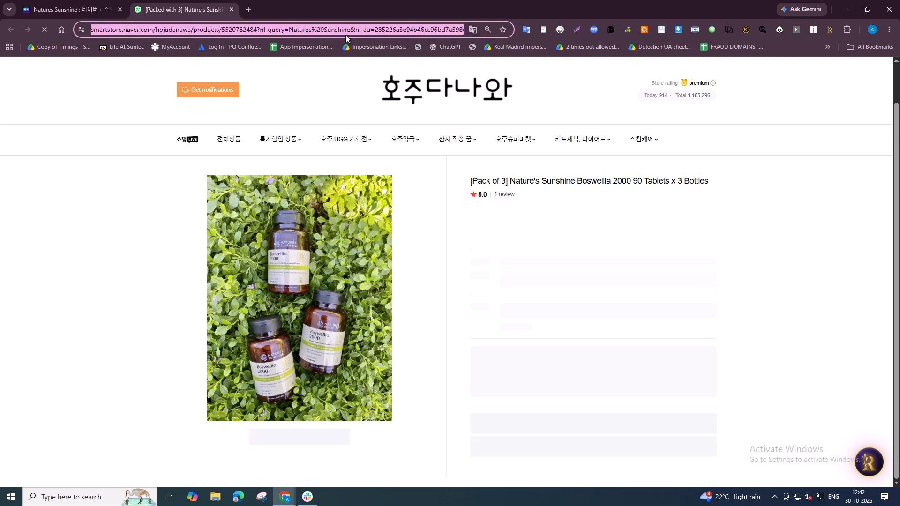
left_click(364, 270)
key("ctrl+v")
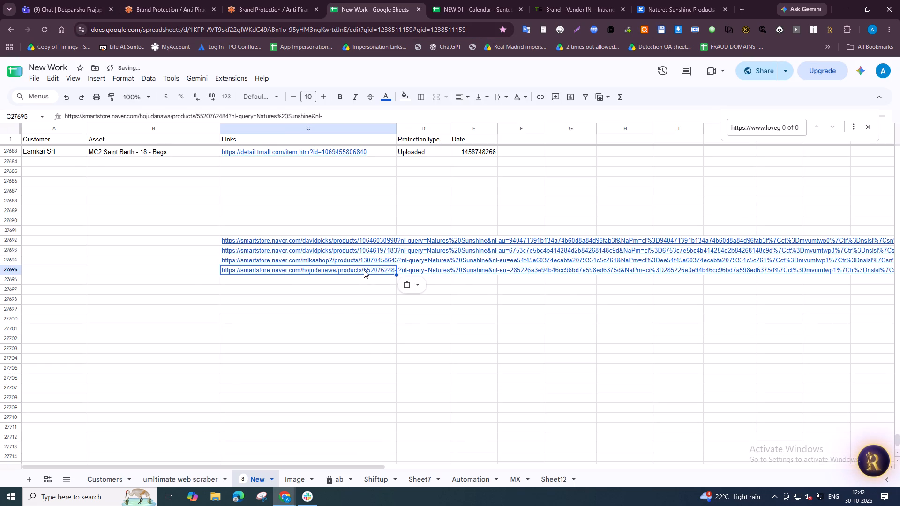
key("alt+Tab")
key("ctrl+w")
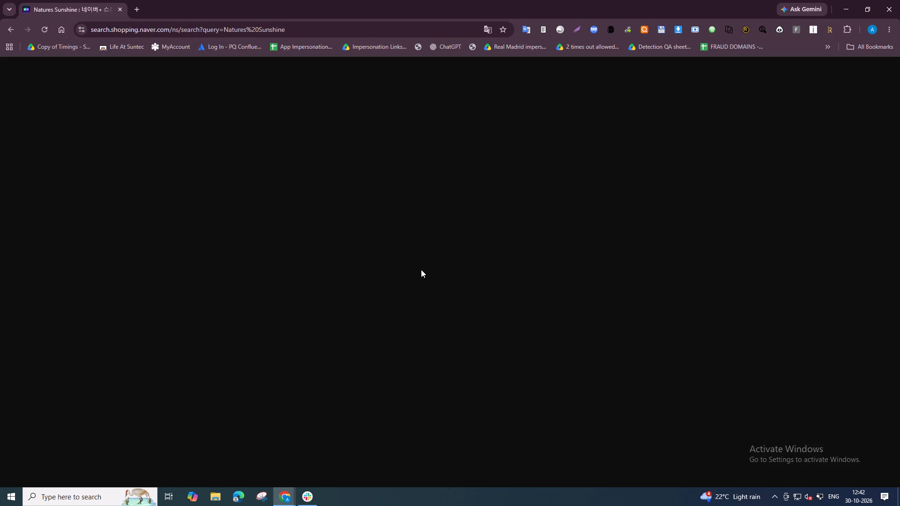
From the Naver search results, open the Gout Fighter Plus and [1+1] Boswellia 2000 listings in separate new tabs.
scroll(441, 273, "down", 5)
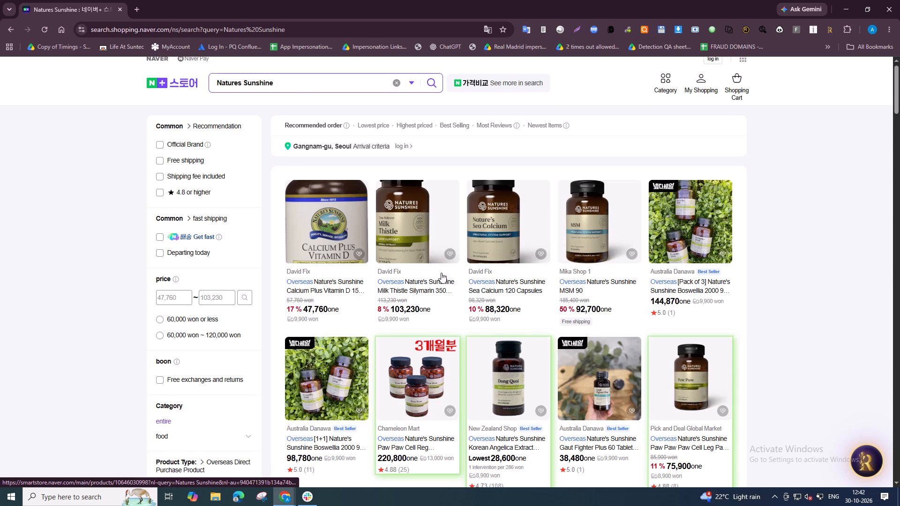
right_click(588, 214)
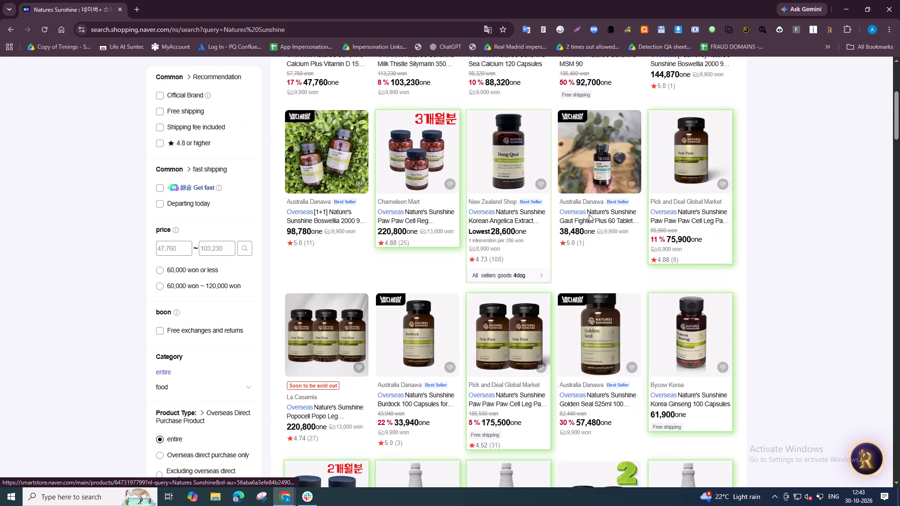
left_click(613, 227)
right_click(329, 216)
left_click(346, 227)
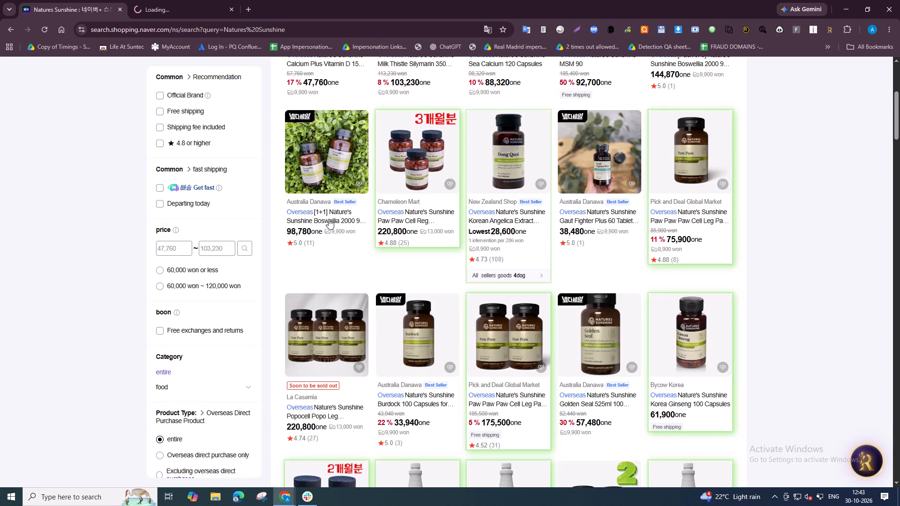
Open the Gout Fighter Plus product photo at full size, examine the bottle label, and close the photo.
left_click(161, 0)
left_click(221, 25)
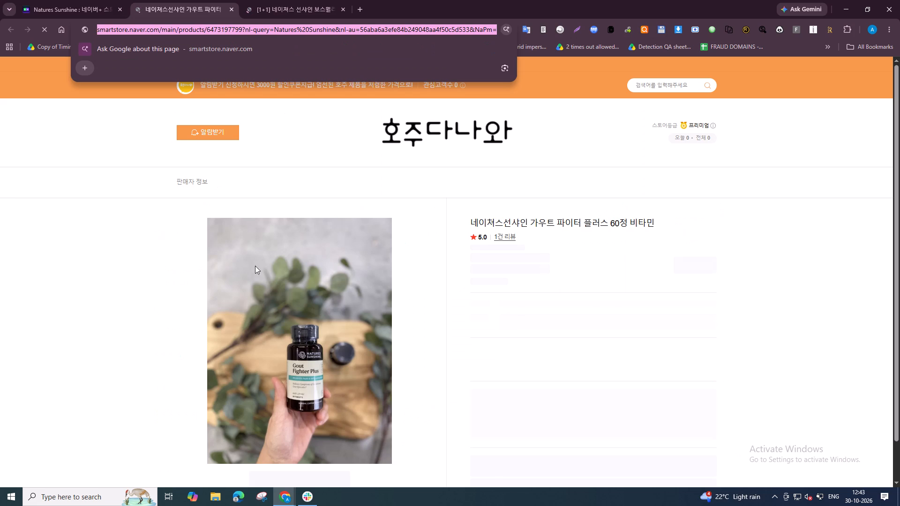
right_click(306, 347)
left_click(389, 203)
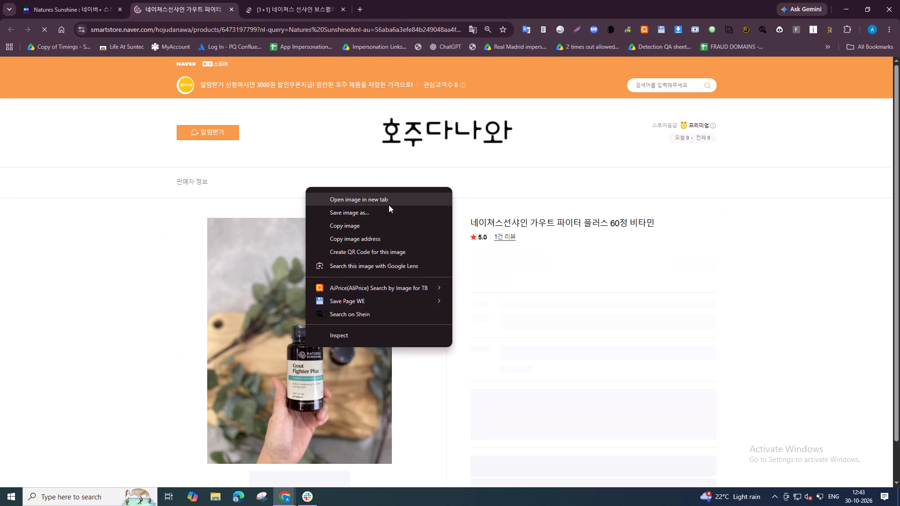
scroll(364, 321, "down", 4)
left_click(337, 0)
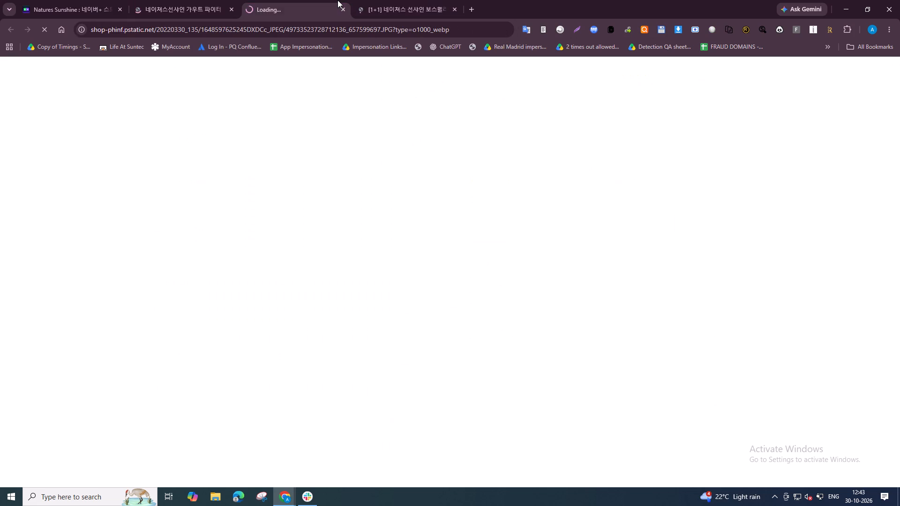
scroll(405, 329, "down", 6)
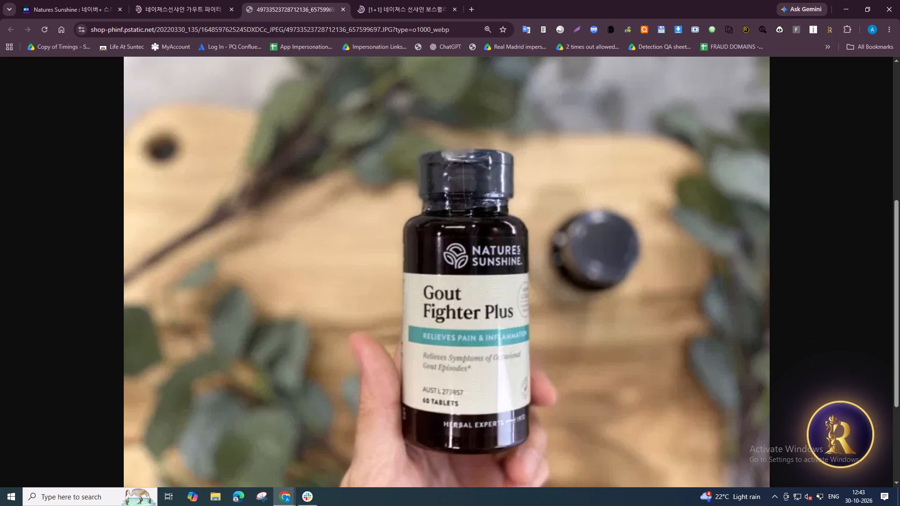
left_click(343, 10)
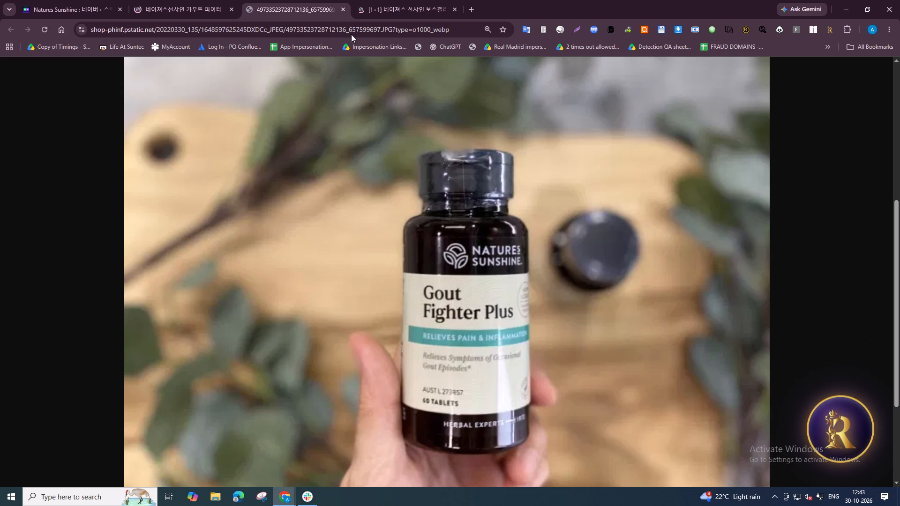
Copy the Gout Fighter Plus listing's web address into the Links column at row 27696 and close the listing.
left_click(322, 26)
key("ctrl+a")
key("ctrl+c")
key("ctrl+c")
key("alt+Tab")
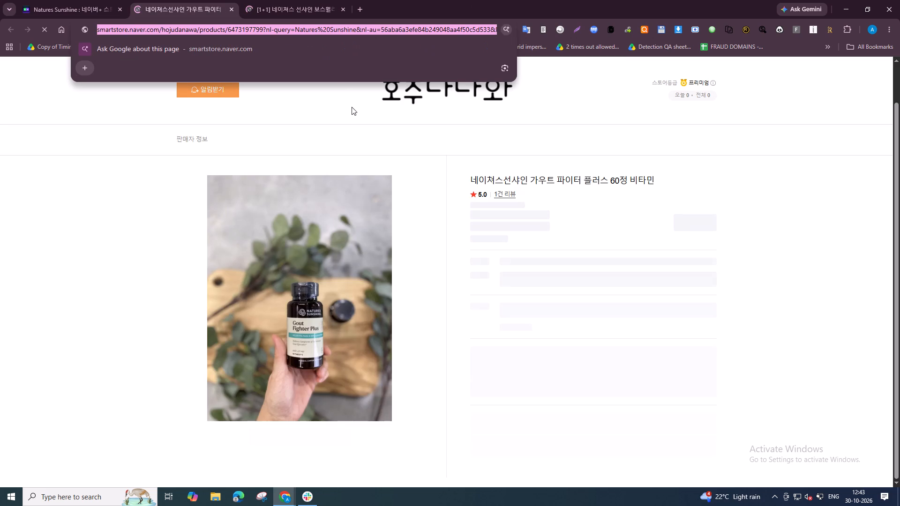
left_click(375, 284)
key("ctrl+v")
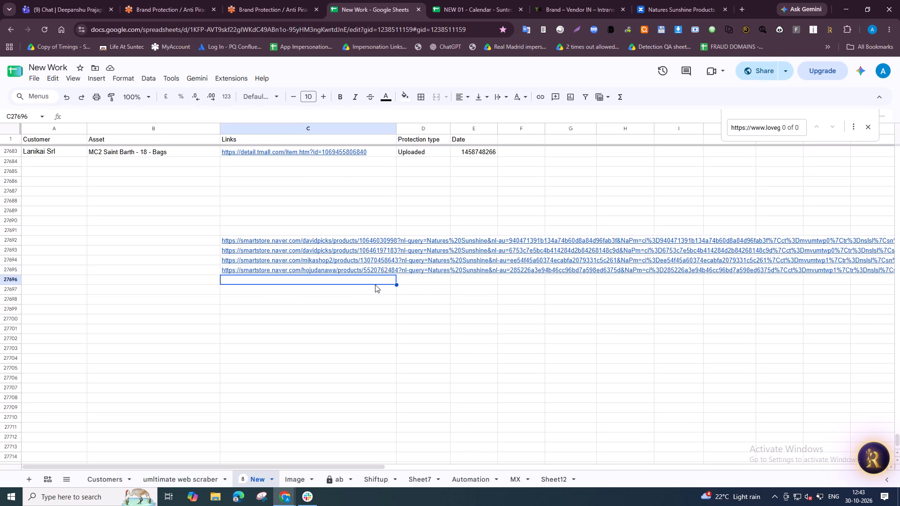
key("alt+Tab")
scroll(375, 309, "down", 3)
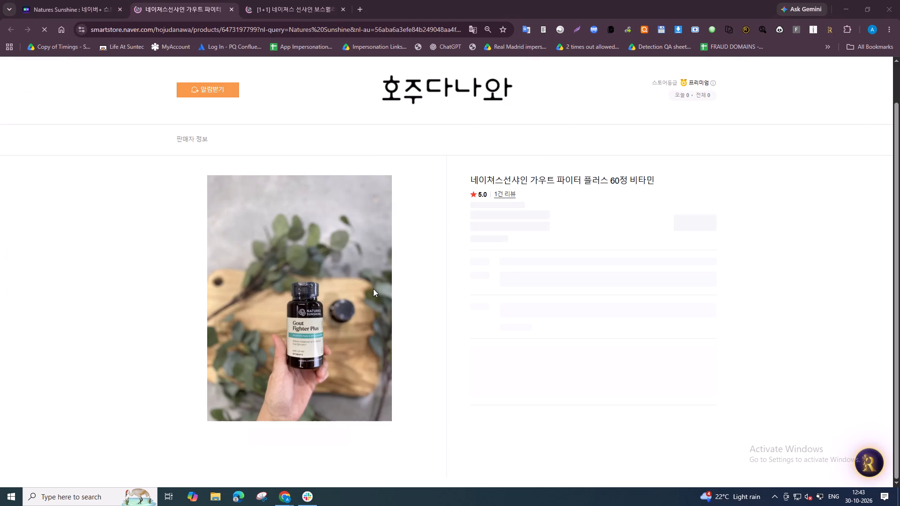
scroll(468, 293, "down", 5)
left_click(432, 54)
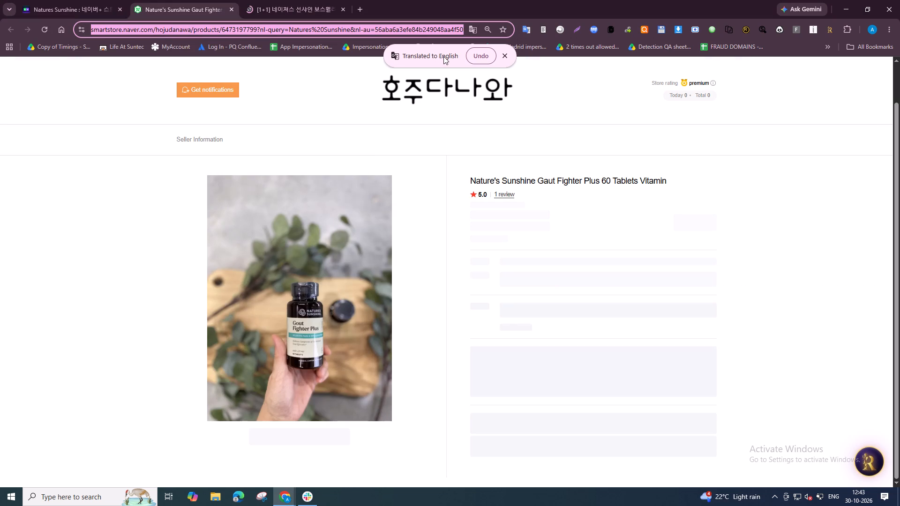
left_click(508, 55)
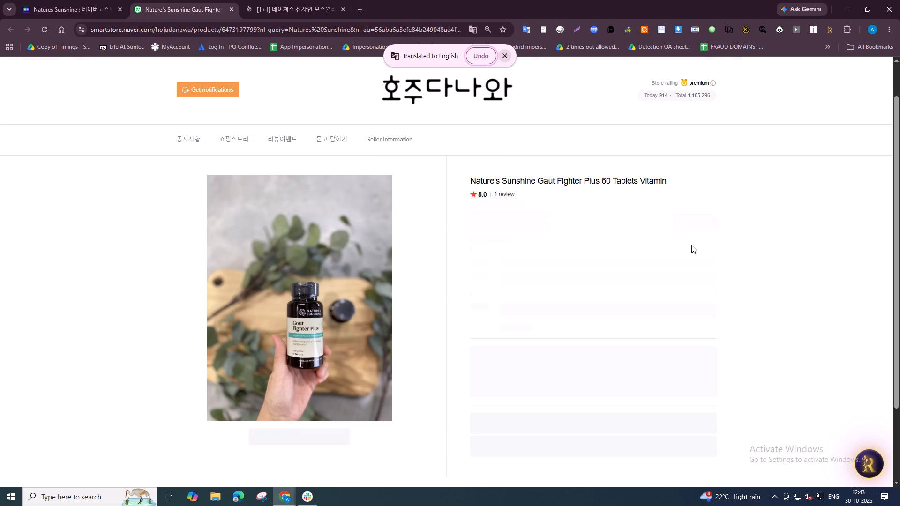
left_click(229, 8)
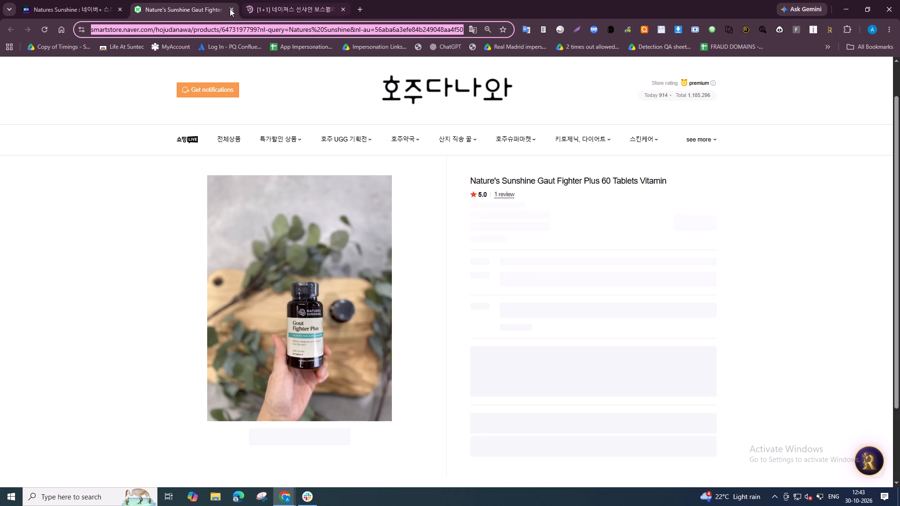
Copy the [1+1] Boswellia 2000 listing's web address into the Links column at row 27697 and close the listing.
left_click(237, 27)
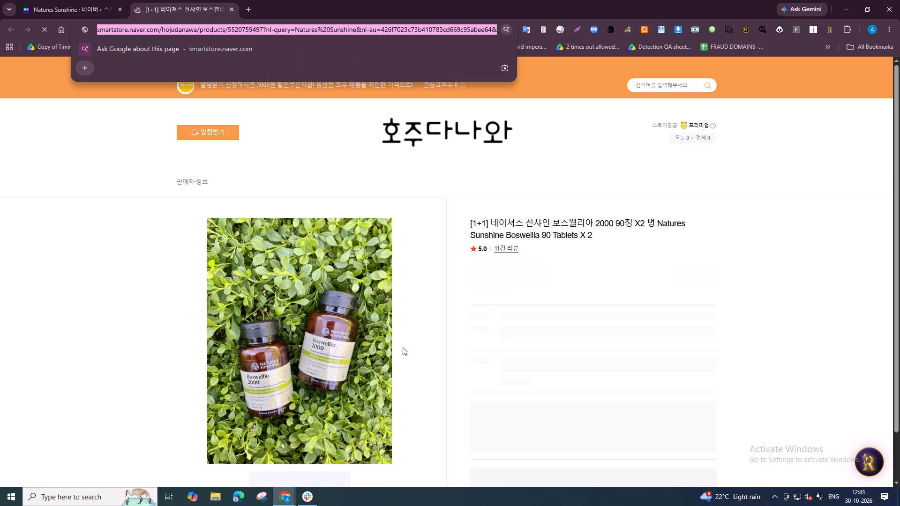
key("ctrl+a")
key("ctrl+c")
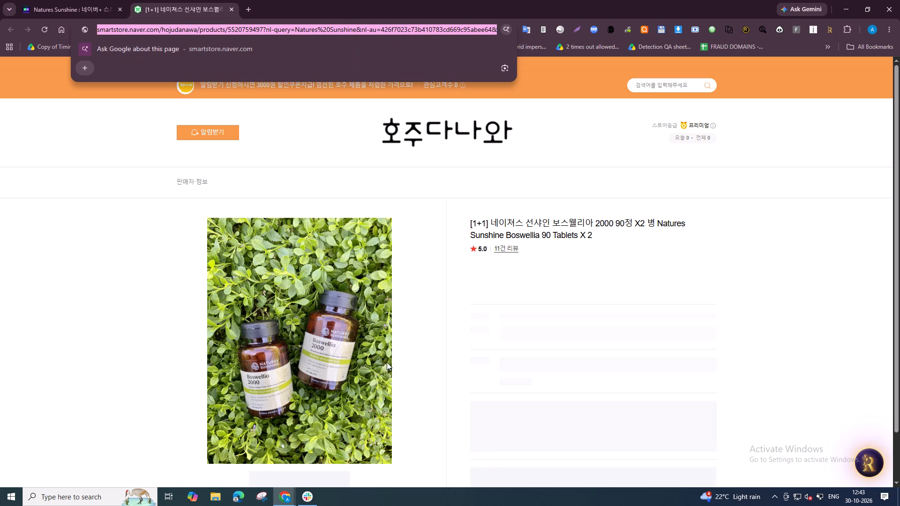
key("ctrl+c")
key("alt+Tab")
left_click(368, 288)
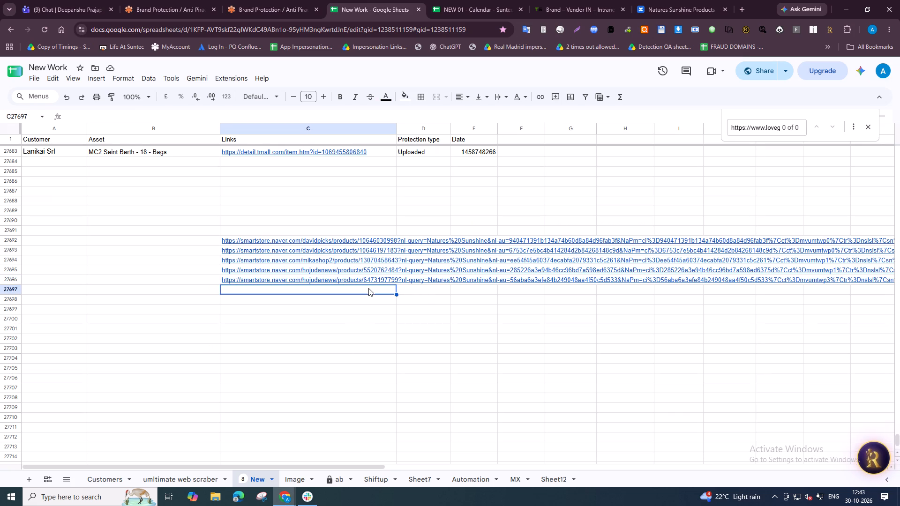
key("ctrl+v")
key("alt+Tab")
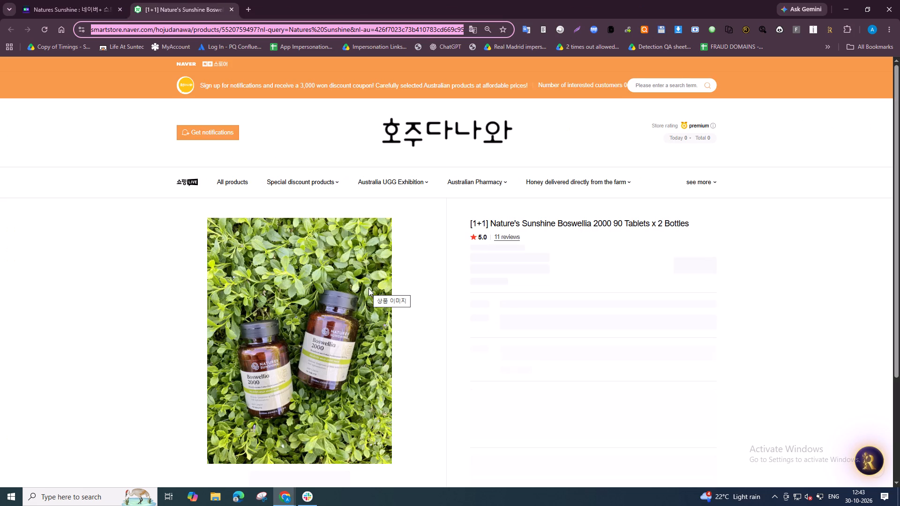
left_click(229, 11)
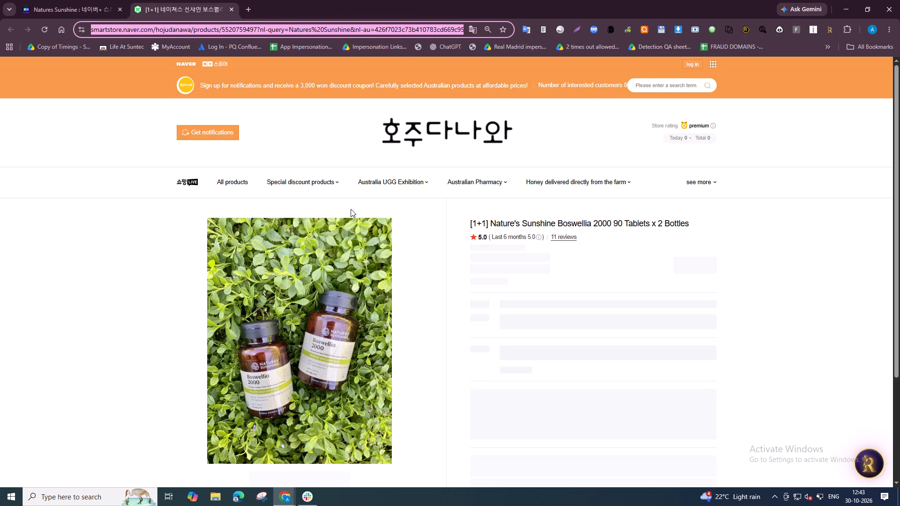
From the Naver search results, open the La Casamia Paw Paw three-pack, Burdock, Pick and Deal Paw Paw two-pack and Golden Seal listings in separate new tabs.
scroll(414, 291, "down", 3)
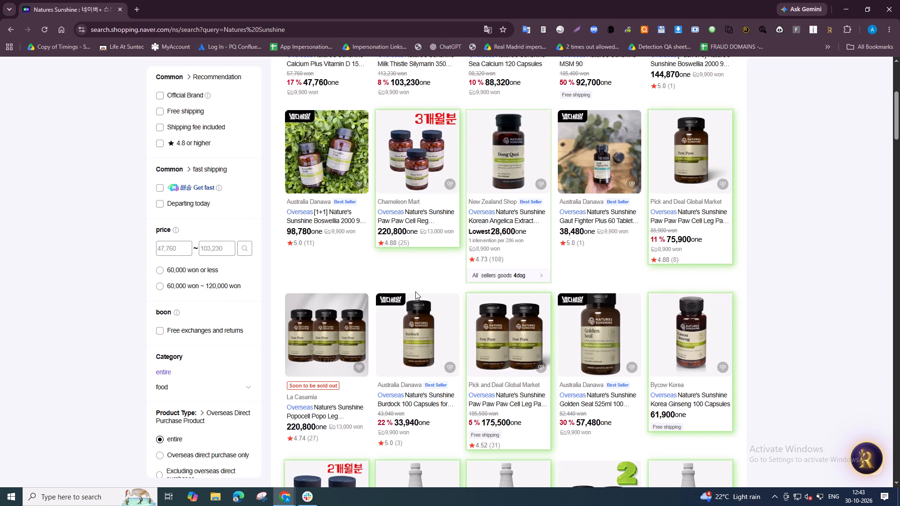
right_click(350, 267)
left_click(375, 281)
right_click(421, 259)
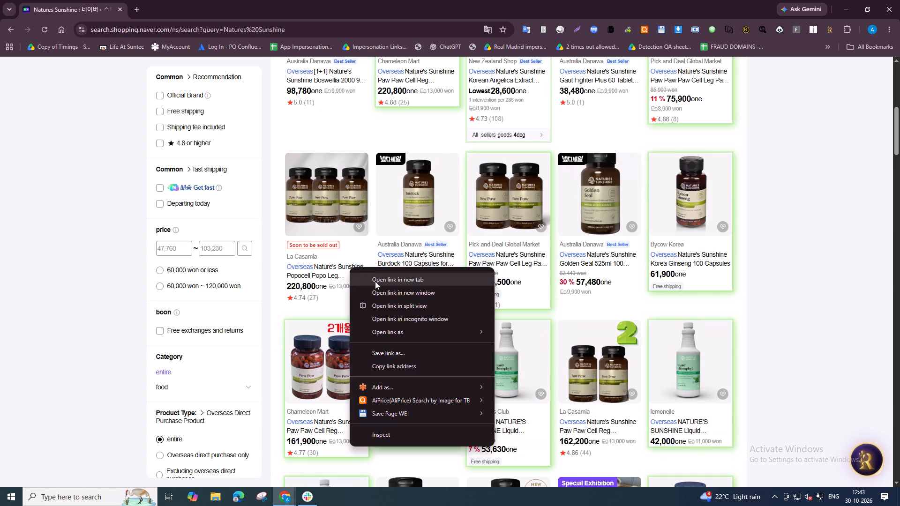
left_click(455, 274)
right_click(525, 258)
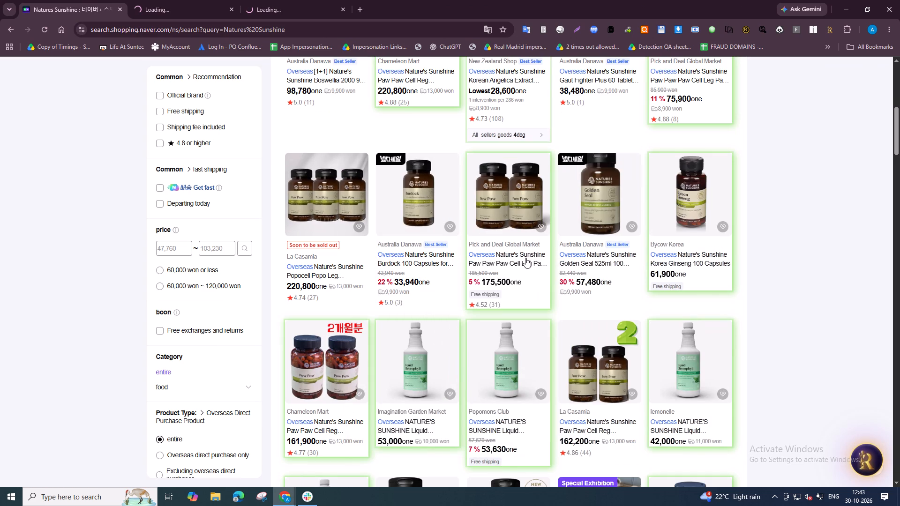
left_click(556, 273)
right_click(607, 258)
left_click(628, 270)
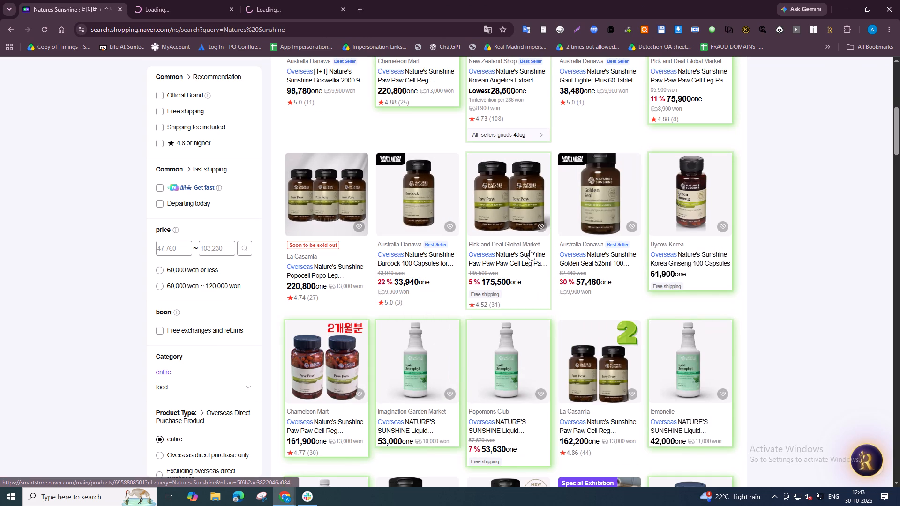
Copy the La Casamia Paw Paw three-pack listing's web address into the Links column at row 27699 and close the listing.
left_click(189, 0)
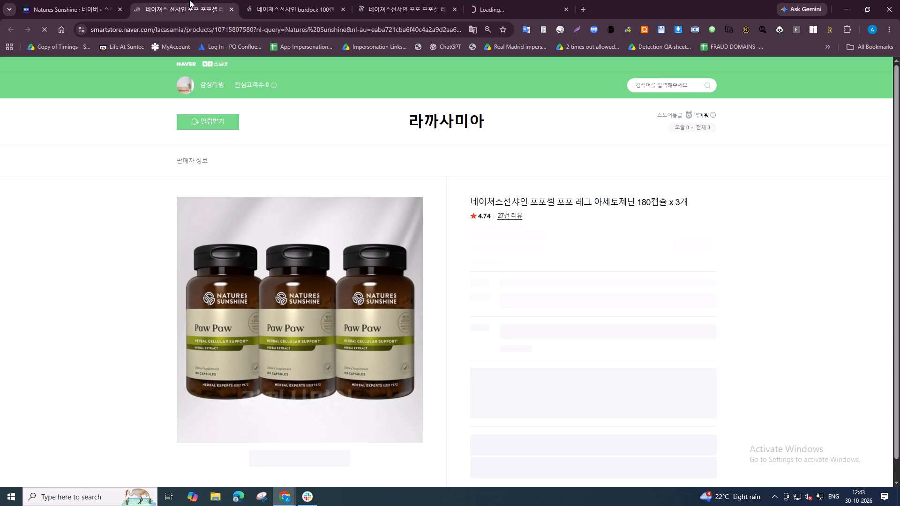
left_click(195, 29)
key("ctrl+a")
key("ctrl+c")
key("ctrl+c")
key("alt+Tab")
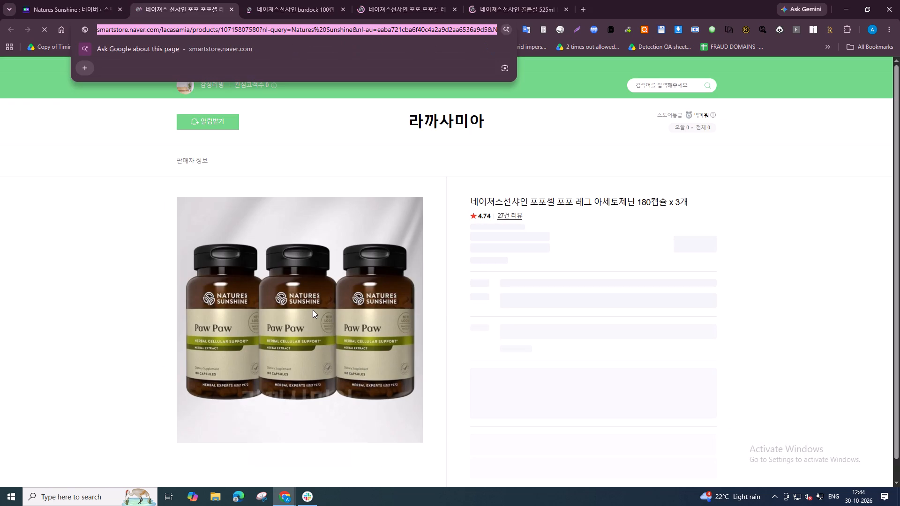
left_click(313, 310)
key("ctrl+v")
key("alt+Tab")
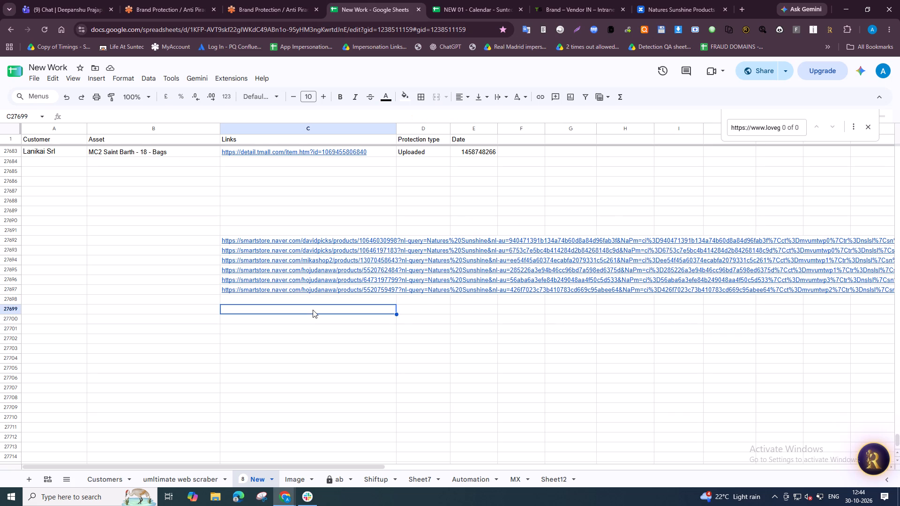
key("ctrl+w")
Copy the Burdock 100 capsules listing's web address into the Links column at row 27698 and close the listing.
left_click(303, 29)
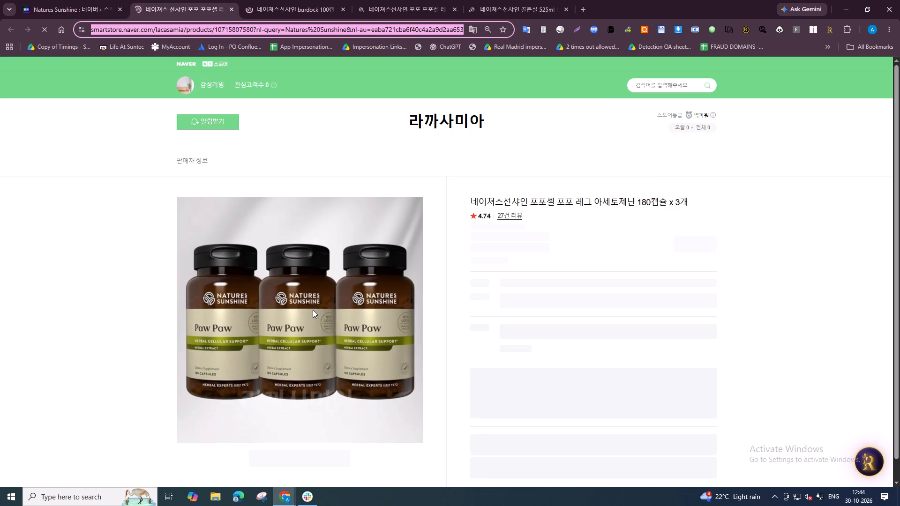
key("ctrl+a")
key("ctrl+c")
key("ctrl+c")
key("alt+Tab")
left_click(346, 302)
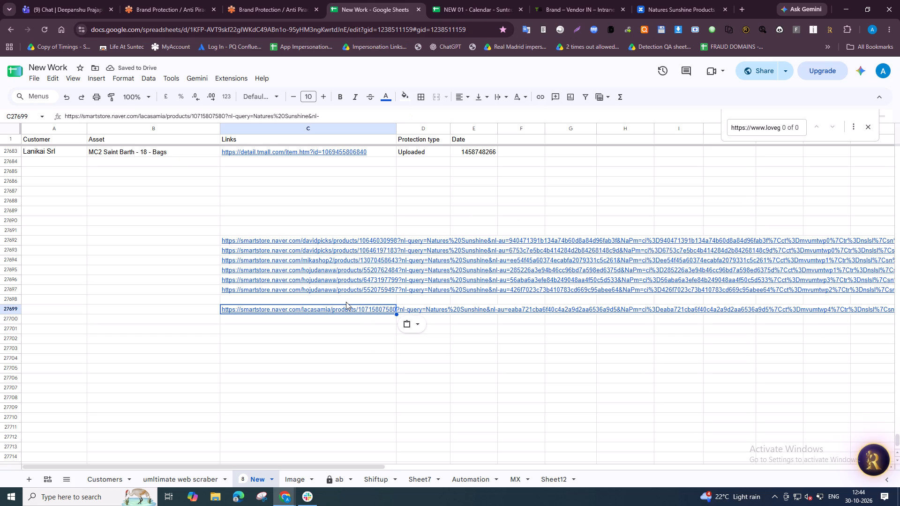
key("ctrl+v")
left_click(343, 355)
key("alt+Tab")
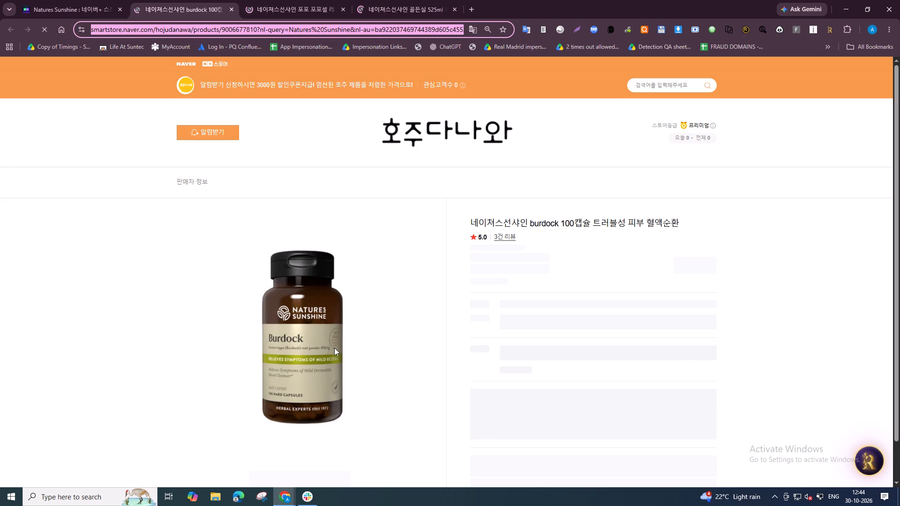
key("ctrl+w")
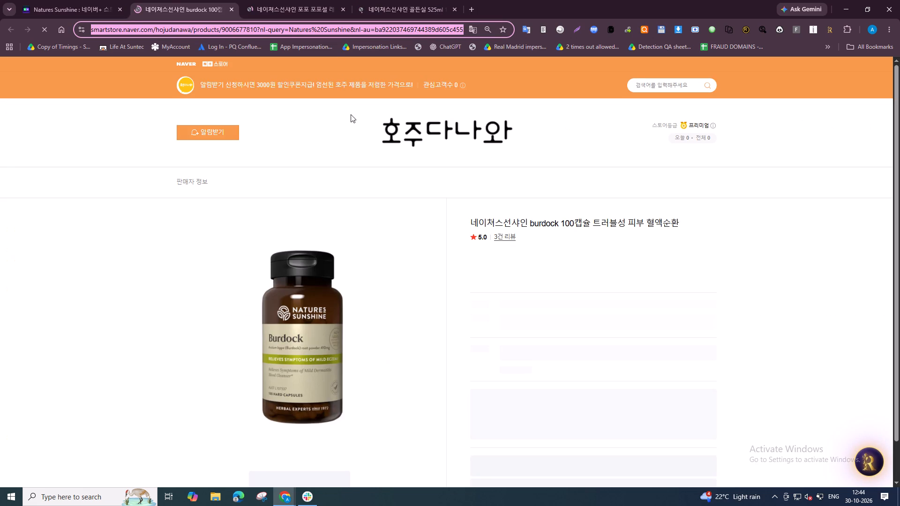
Copy the Pick and Deal Paw Paw two-pack listing's web address into the Links column at row 27700 and close the listing.
left_click(331, 28)
key("ctrl+a")
key("ctrl+c")
key("ctrl+c")
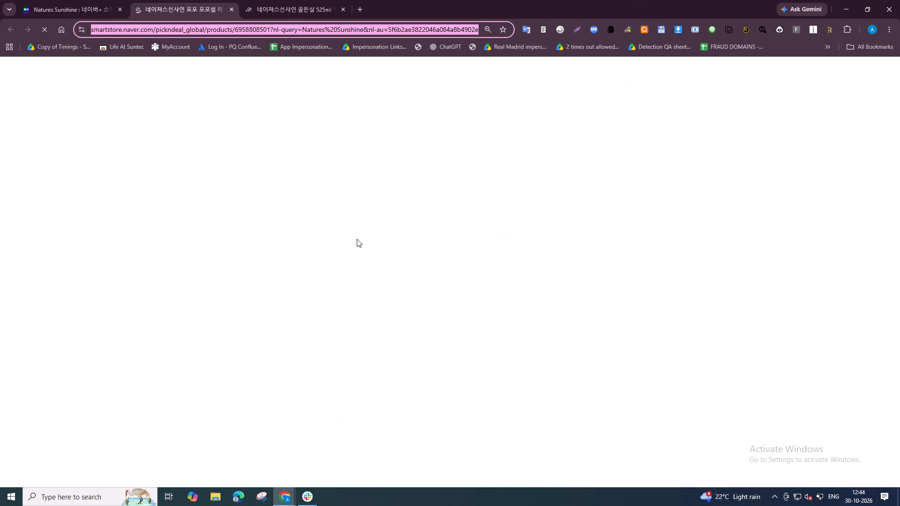
key("alt+Tab")
left_click(336, 317)
key("ctrl+v")
left_click(338, 359)
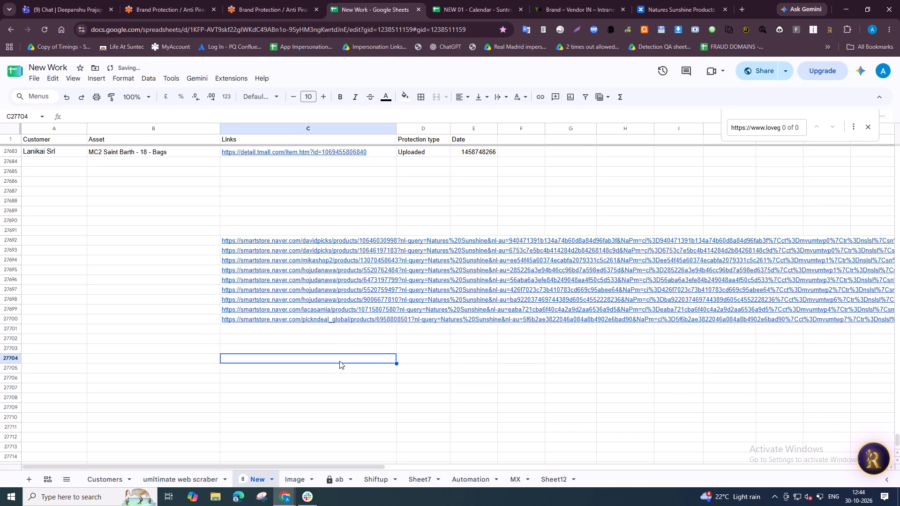
key("alt+Tab")
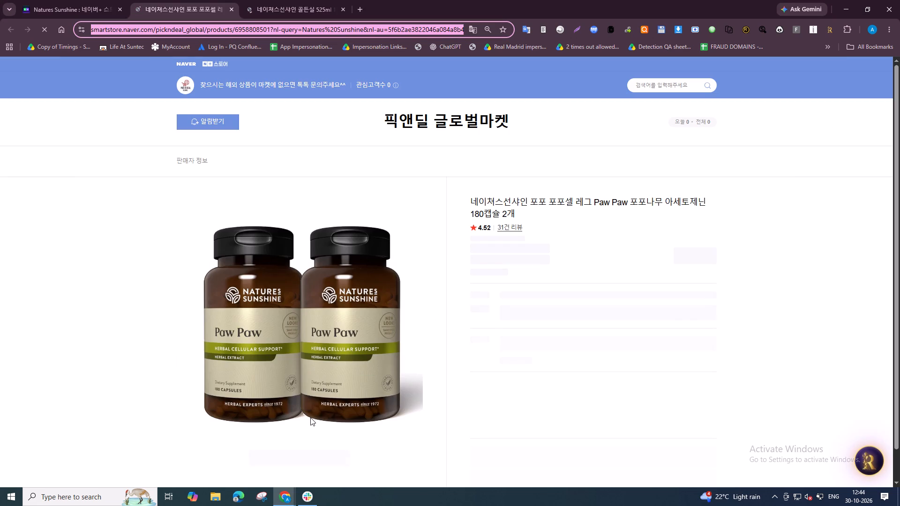
key("ctrl+w")
Copy the Golden Seal listing's web address into the Links column at row 27701 and close the listing.
left_click(267, 31)
key("ctrl+a")
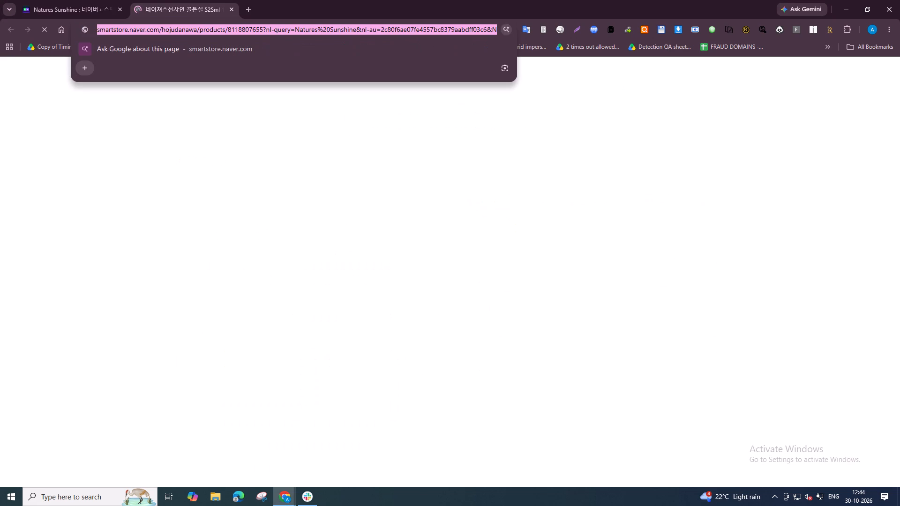
key("ctrl+c")
key("ctrl+c")
key("alt+Tab")
left_click(364, 329)
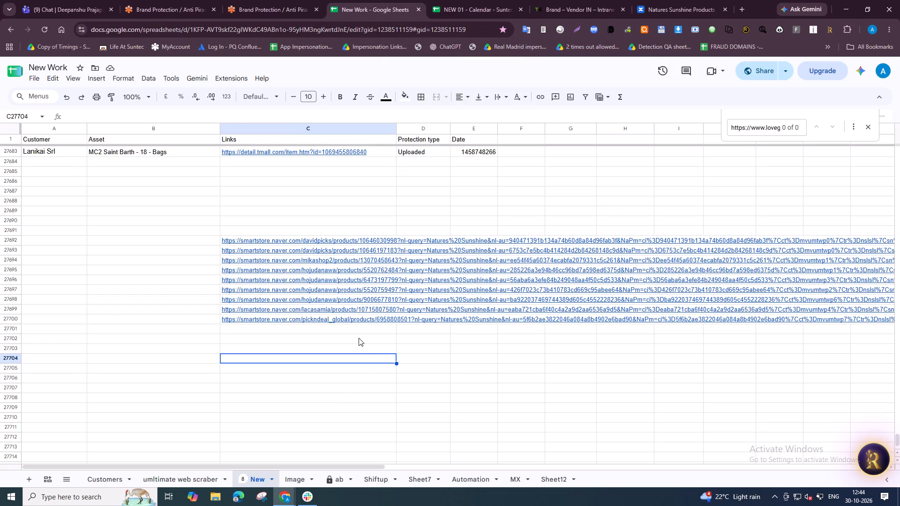
key("ctrl+v")
left_click(364, 364)
key("alt+Tab")
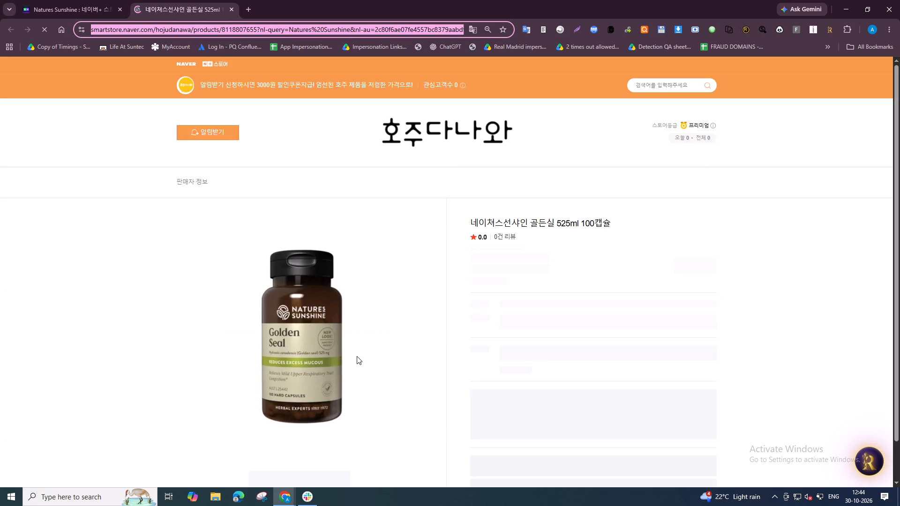
key("ctrl+w")
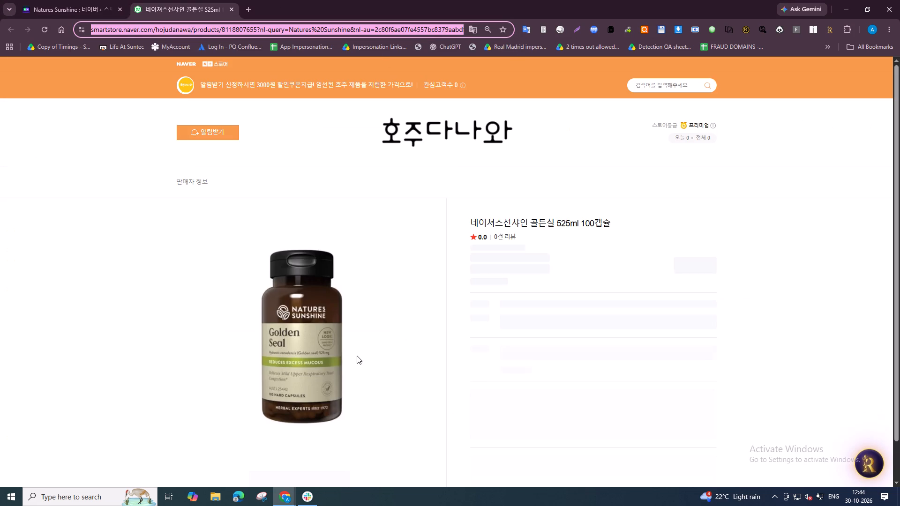
Open the Food Enzyme, Marshmallow Root, Skeletal Strength, Lower Bowel, Zinc 25mg and CoQ10 listings from the search results in separate new tabs.
scroll(352, 338, "down", 5)
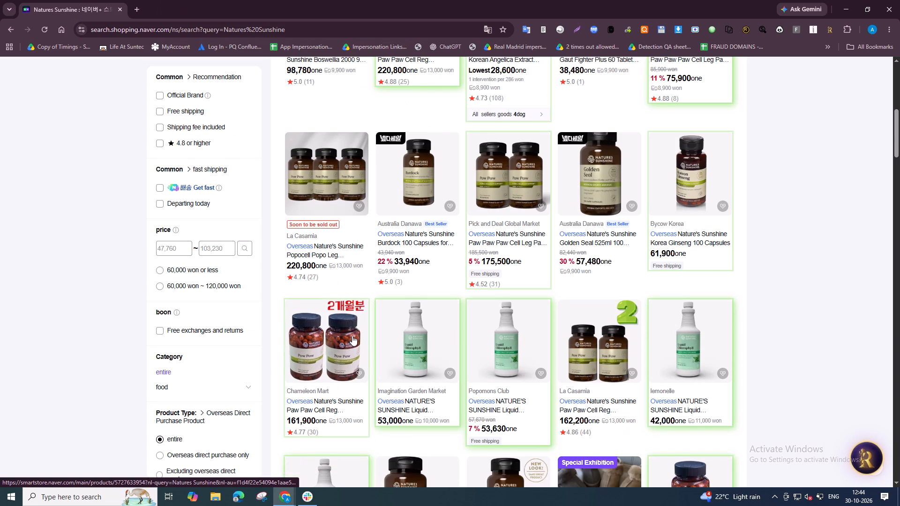
scroll(354, 335, "down", 3)
right_click(440, 205)
left_click(461, 218)
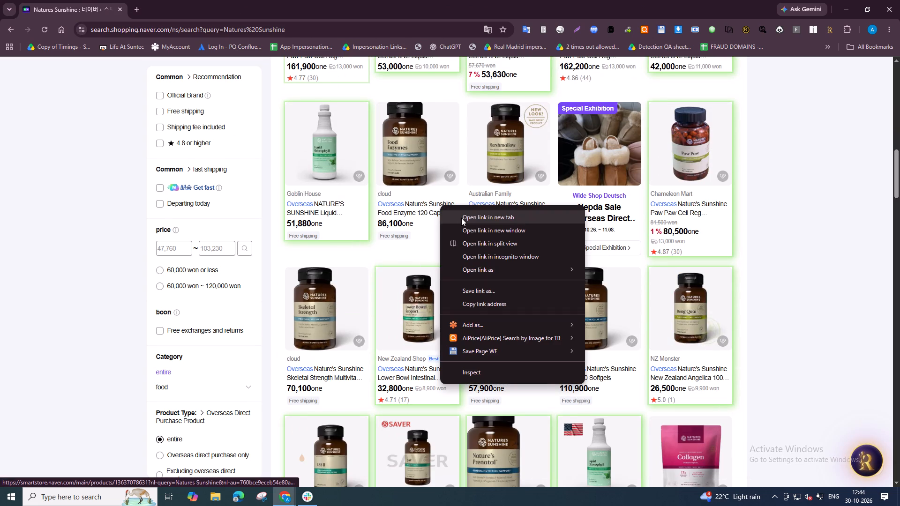
right_click(528, 205)
left_click(547, 219)
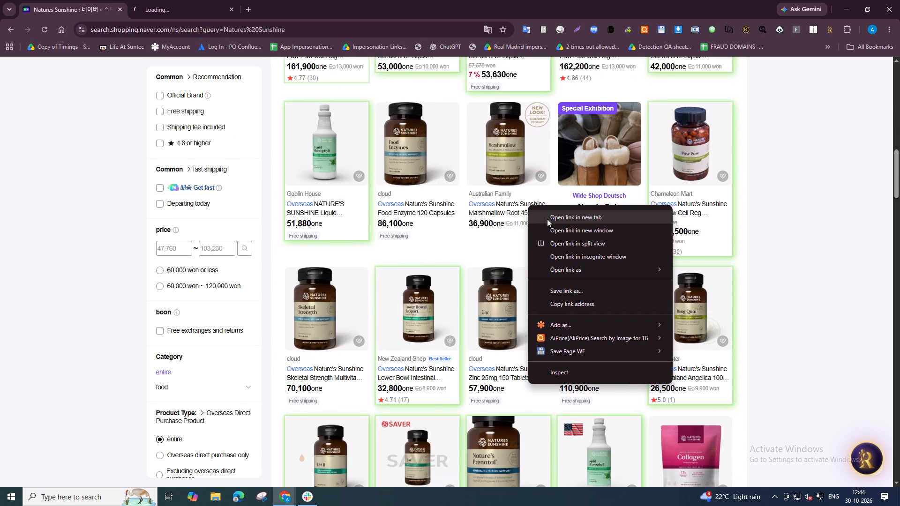
right_click(337, 373)
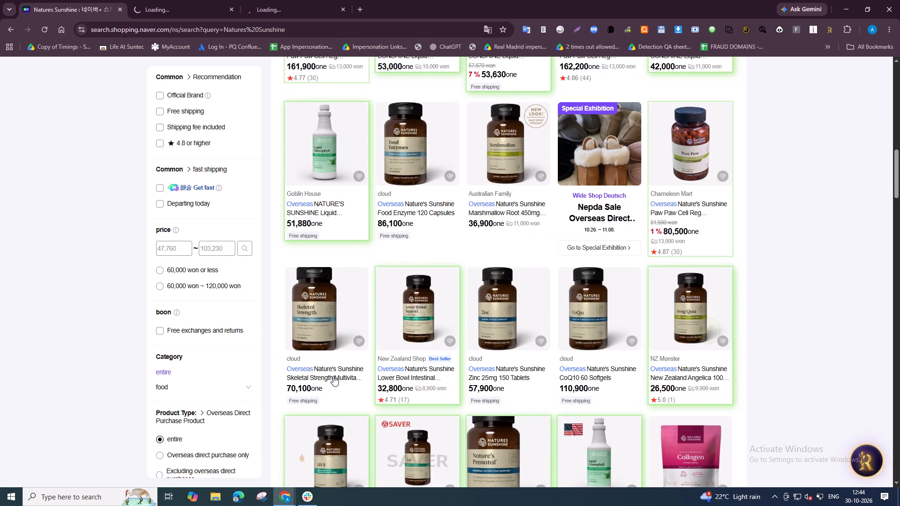
left_click(405, 209)
right_click(432, 371)
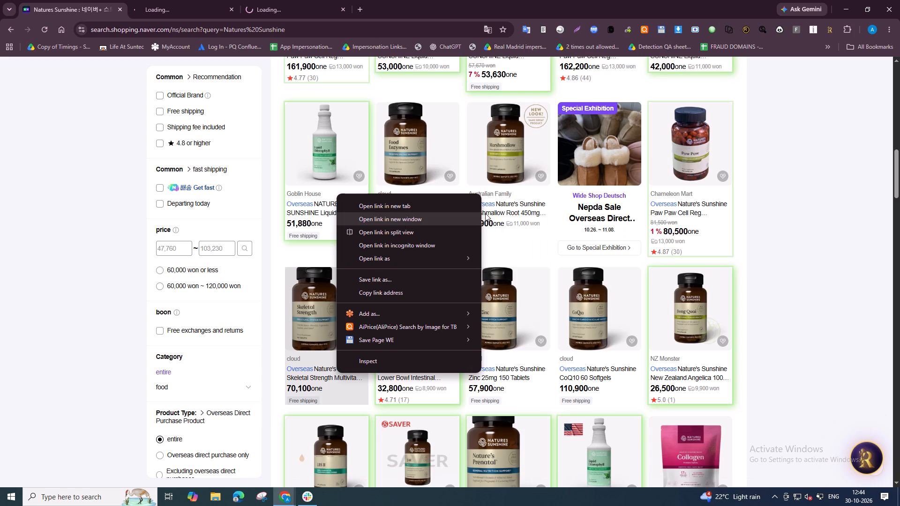
left_click(489, 203)
right_click(512, 377)
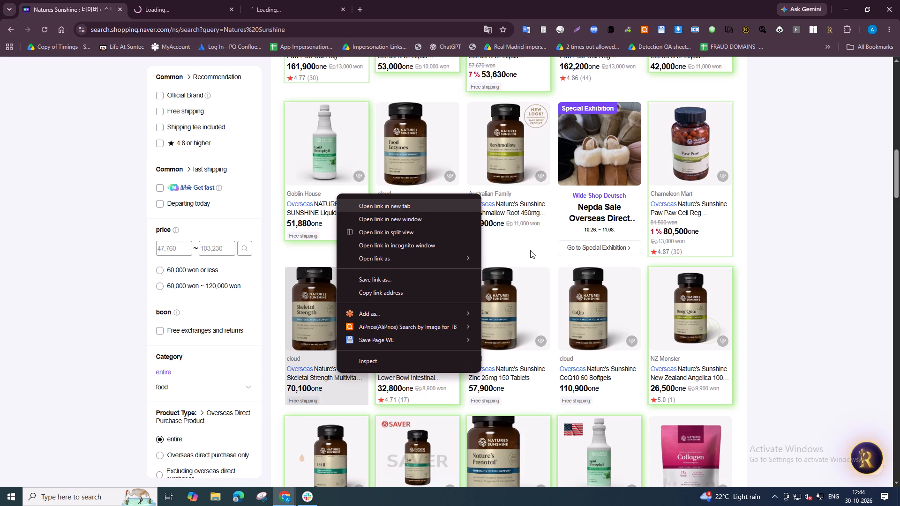
left_click(551, 212)
right_click(592, 373)
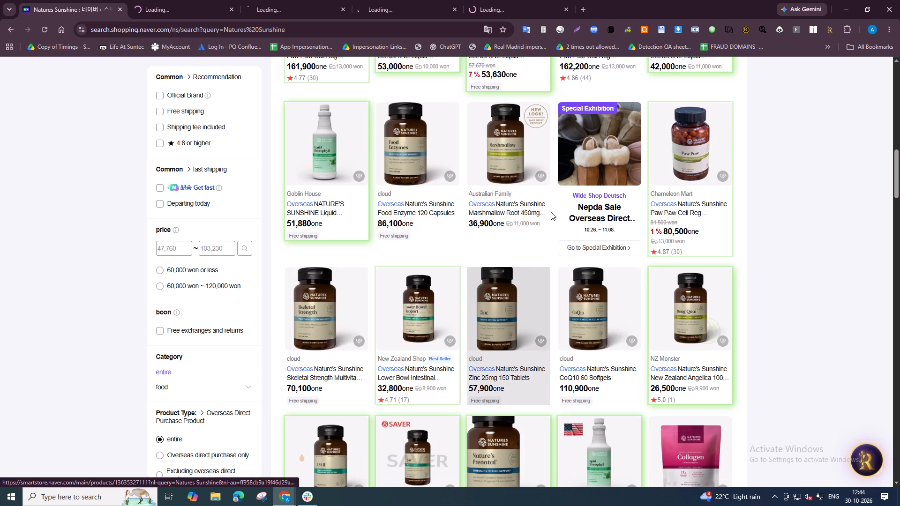
left_click(660, 204)
Copy the Food Enzyme listing's web address into the Links column at row 27704 and close the listing.
left_click(162, 0)
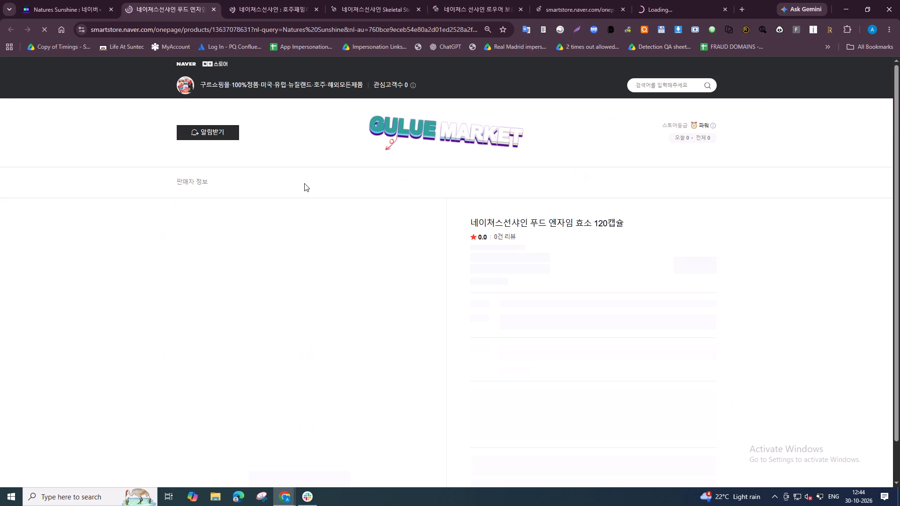
left_click(208, 27)
key("ctrl+a")
key("ctrl+c")
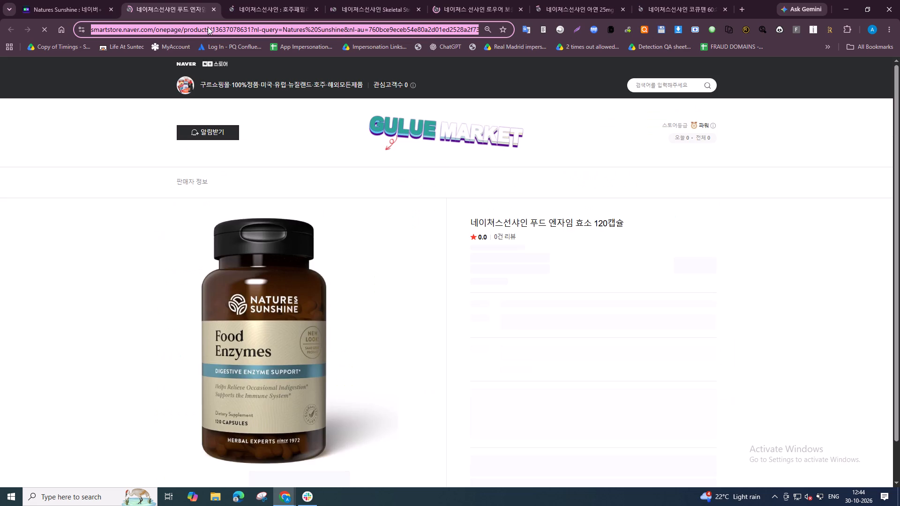
key("ctrl+c")
key("alt+Tab")
key("ctrl+v")
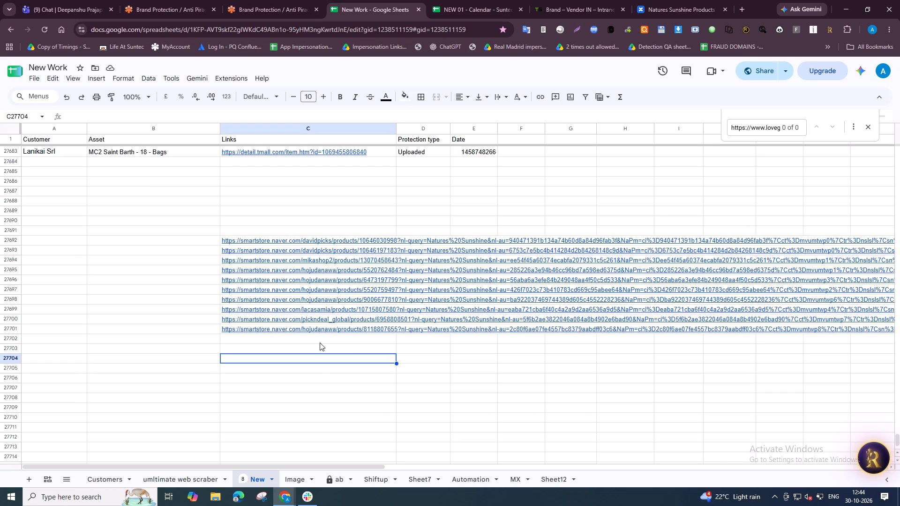
left_click(309, 386)
key("alt+Tab")
key("ctrl+w")
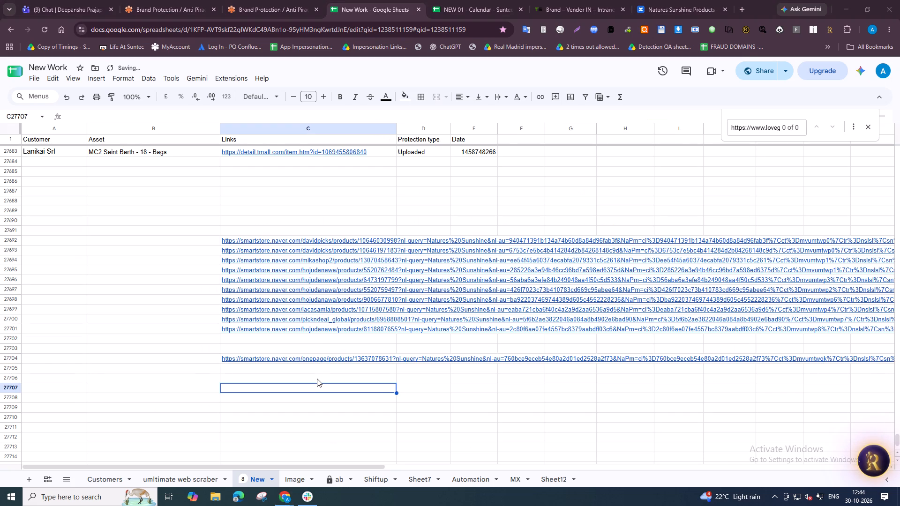
Copy the Marshmallow Root listing's web address into the Links column at row 27703.
left_click(273, 33)
key("ctrl+a")
key("ctrl+c")
key("ctrl+c")
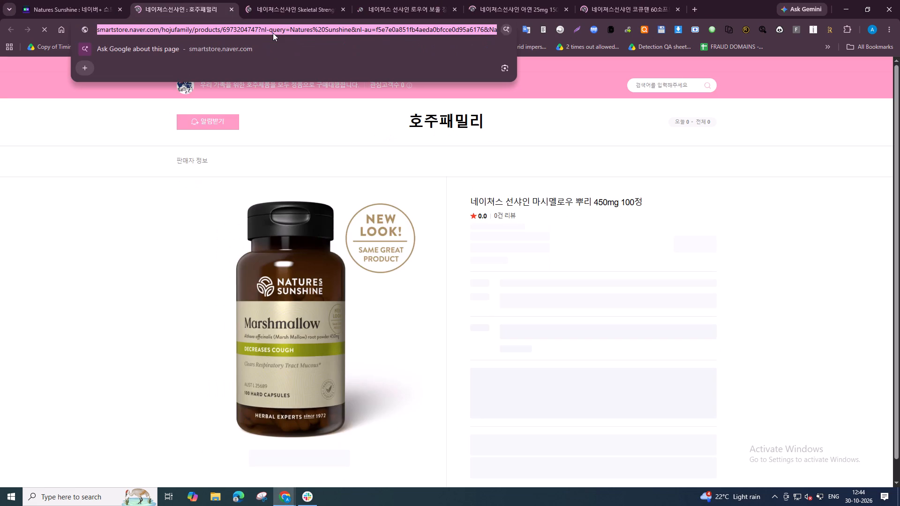
key("ctrl+c")
key("alt+Tab")
left_click(353, 345)
key("ctrl+v")
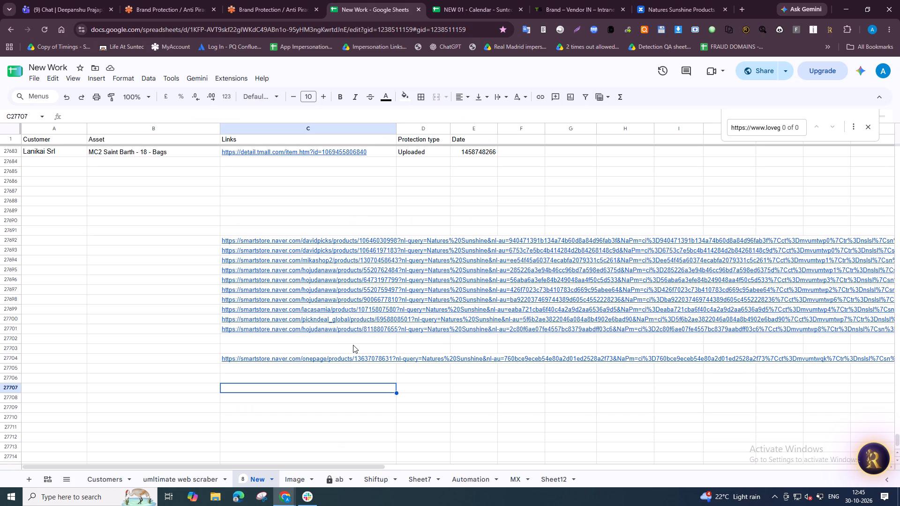
Translate the Marshmallow Root listing to English, look it over and close it.
key("alt+Tab")
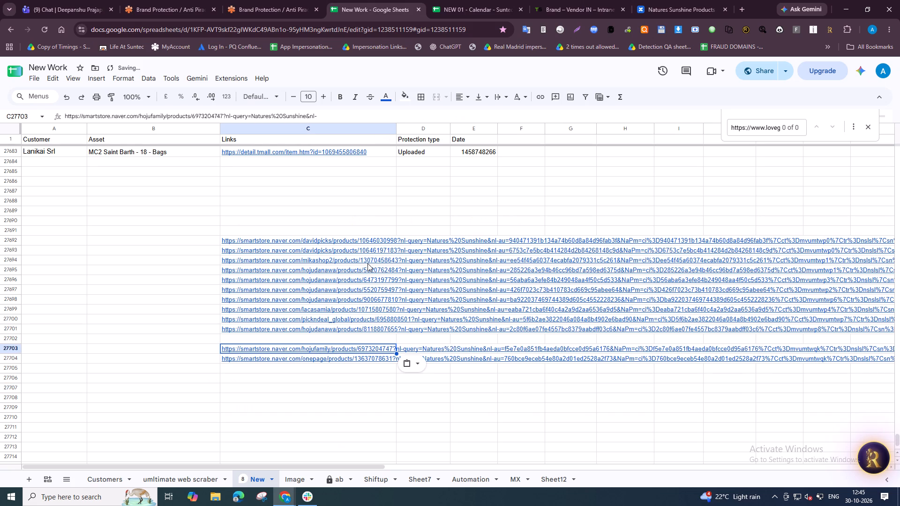
scroll(739, 258, "down", 4)
scroll(739, 262, "up", 4)
right_click(768, 212)
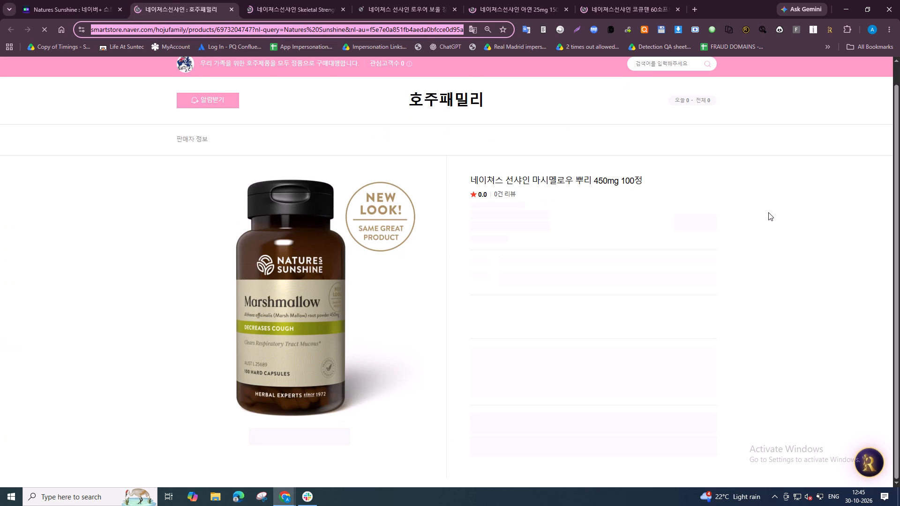
left_click(695, 392)
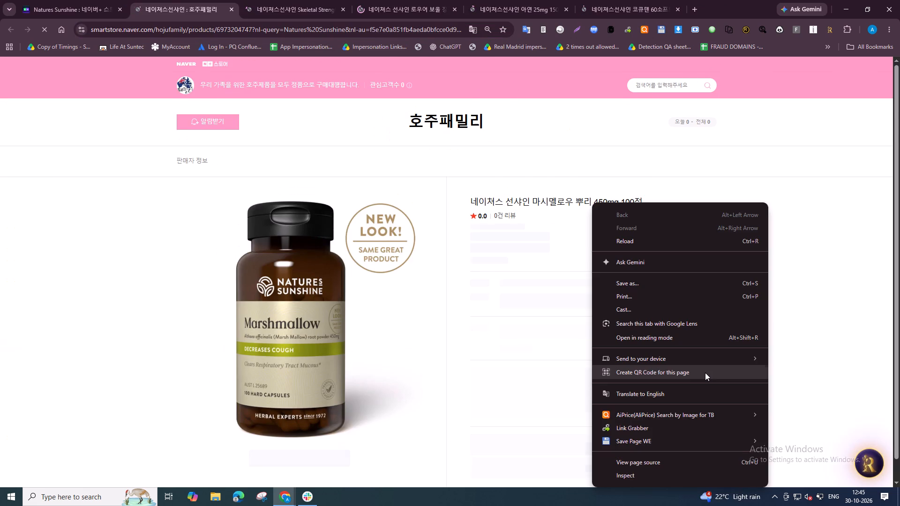
left_click(760, 207)
key("ctrl+w")
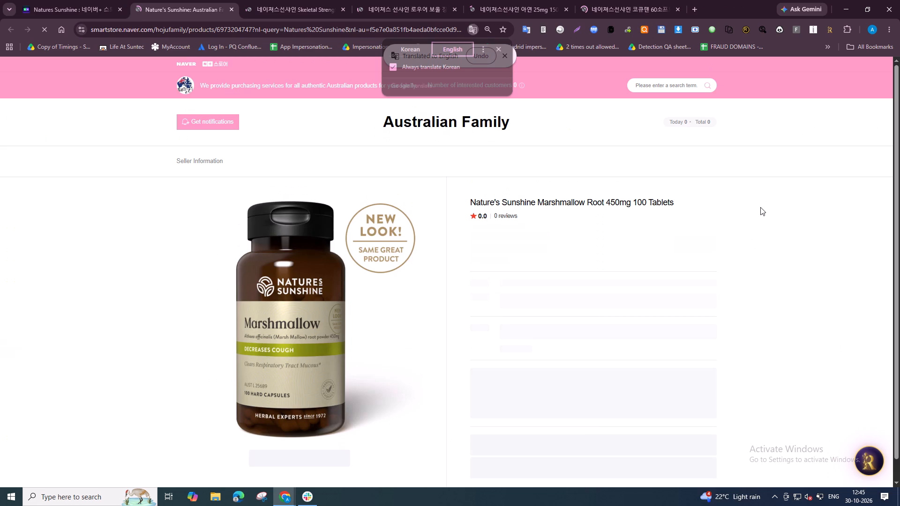
Copy the Skeletal Strength listing's web address into the Links column at row 27702 and close the listing.
left_click(274, 31)
key("ctrl+a")
key("ctrl+c")
key("ctrl+c")
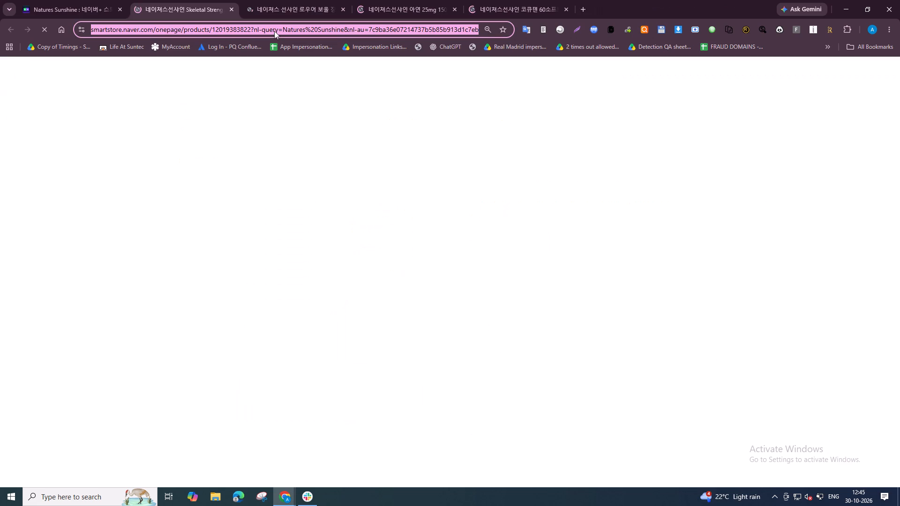
key("alt+Tab")
left_click(384, 338)
key("ctrl+v")
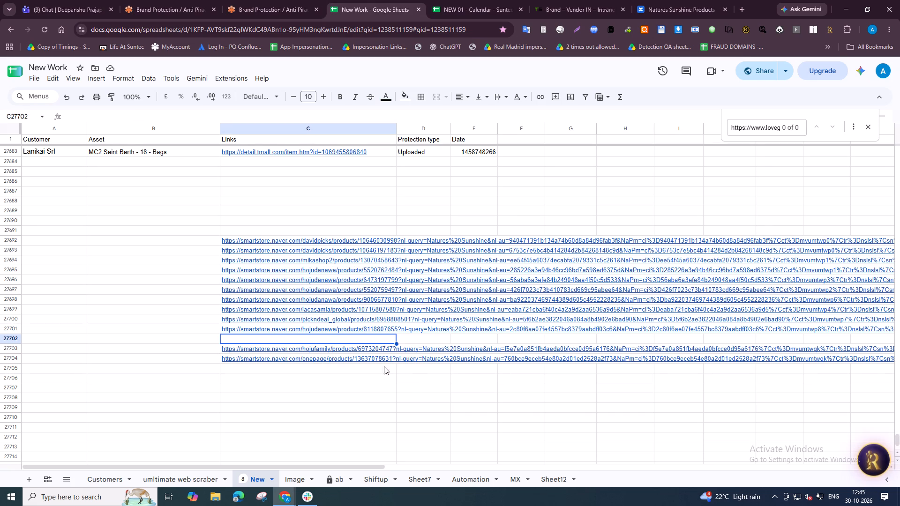
left_click(376, 394)
key("alt+Tab")
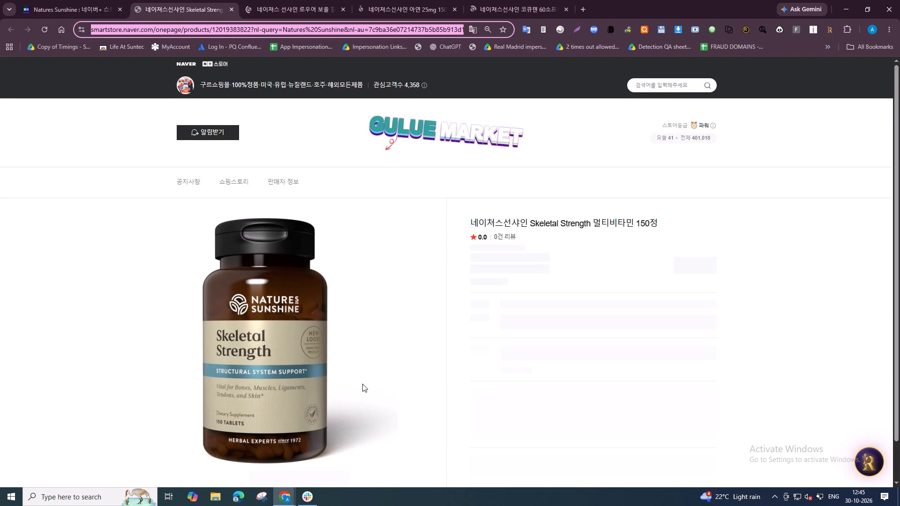
key("ctrl+w")
Copy the Lower Bowel listing's web address into the Links column at row 27705 and close the listing.
left_click(270, 29)
key("ctrl+a")
key("ctrl+c")
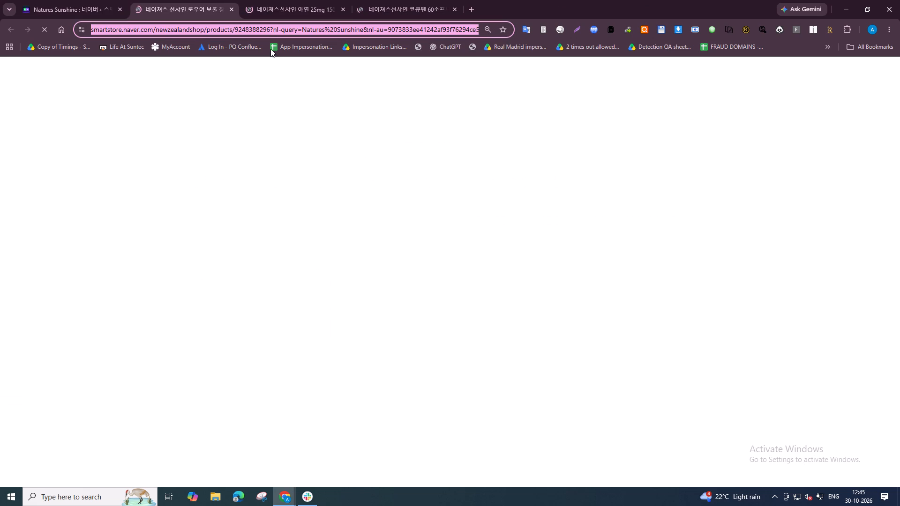
key("ctrl+c")
key("alt+Tab")
left_click(329, 371)
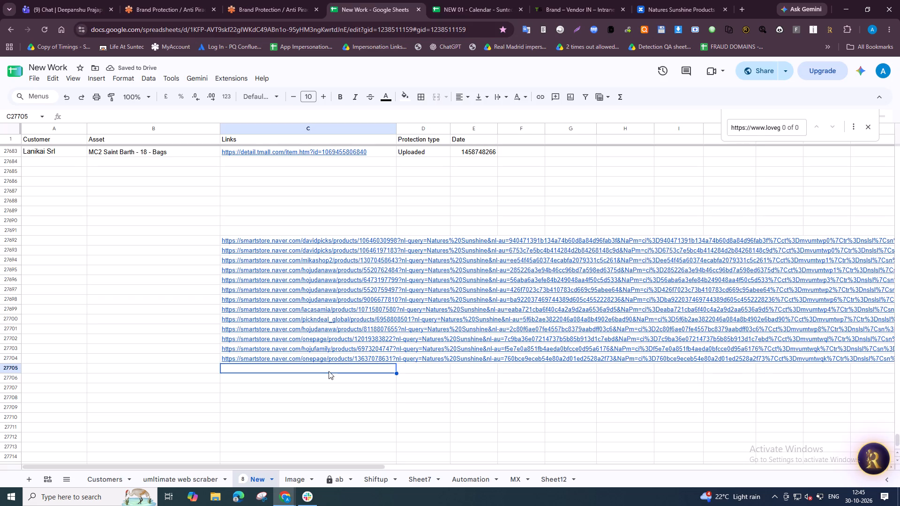
key("ctrl+v")
left_click(322, 401)
key("alt+Tab")
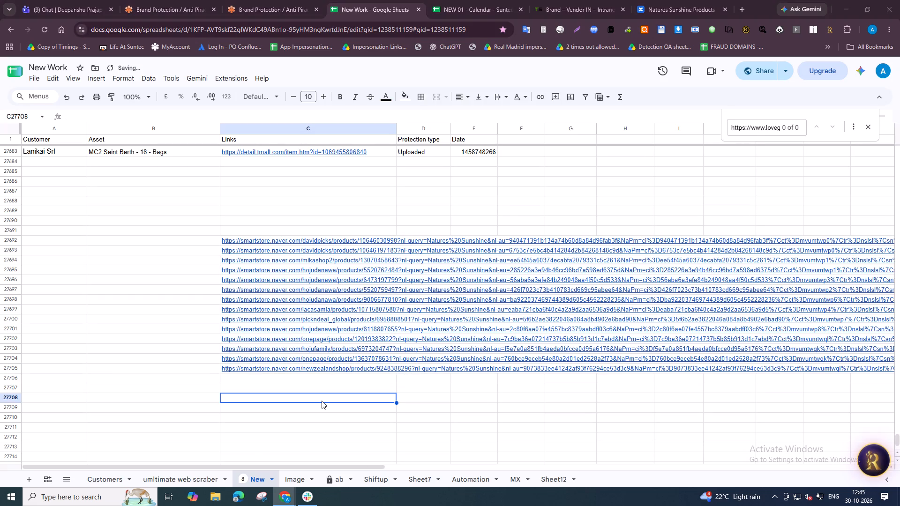
key("ctrl+w")
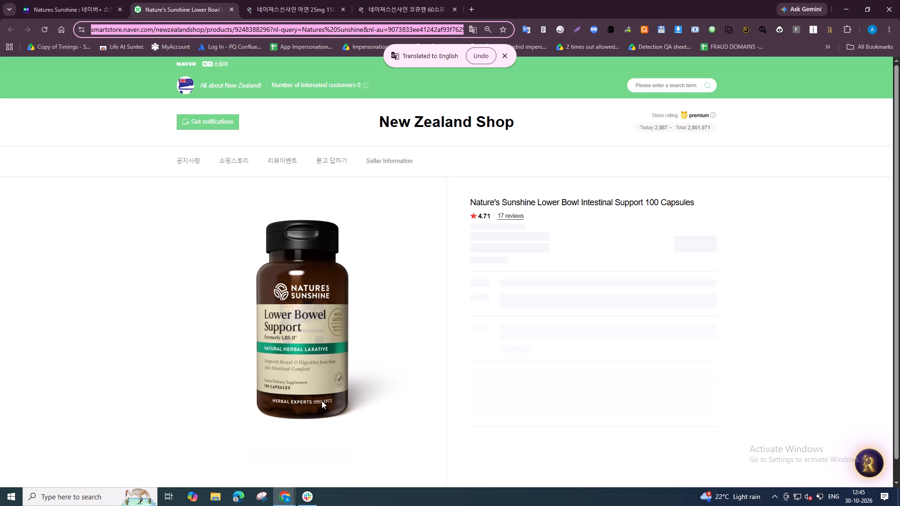
Copy the Zinc 25mg listing's web address into the Links column at row 27708 and close the listing.
left_click(258, 33)
key("ctrl+a")
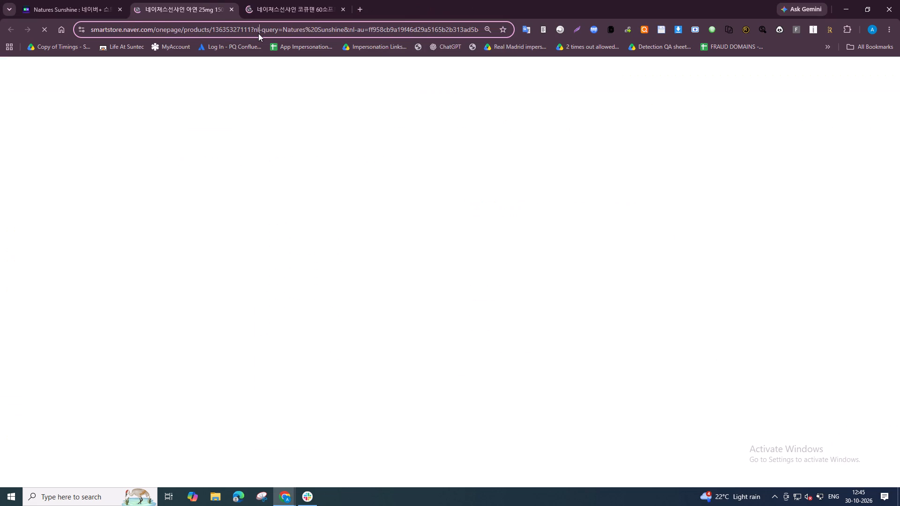
key("ctrl+c")
key("ctrl+c")
key("alt+Tab")
key("ctrl+v")
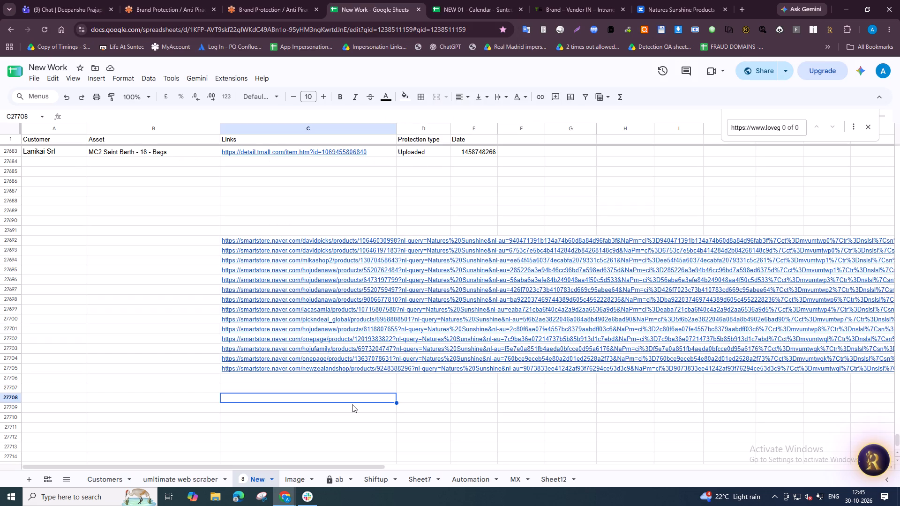
left_click(356, 381)
key("alt+Tab")
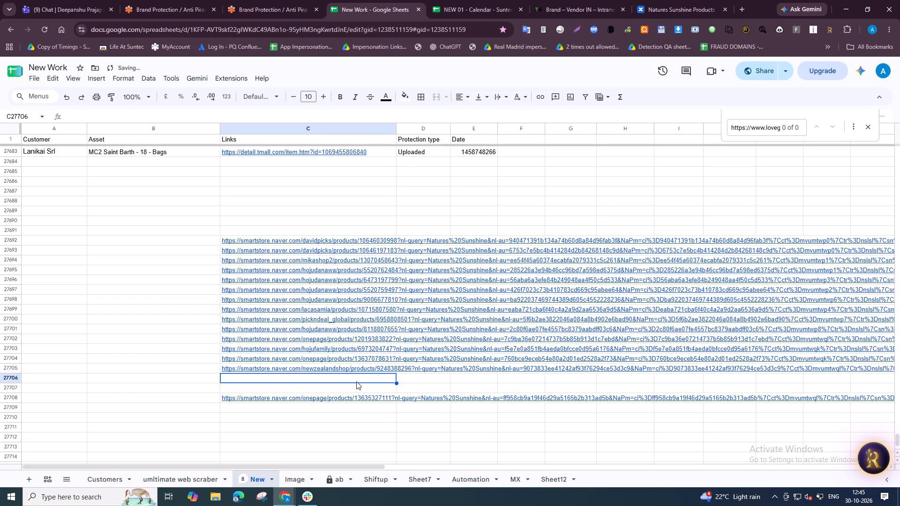
key("ctrl+w")
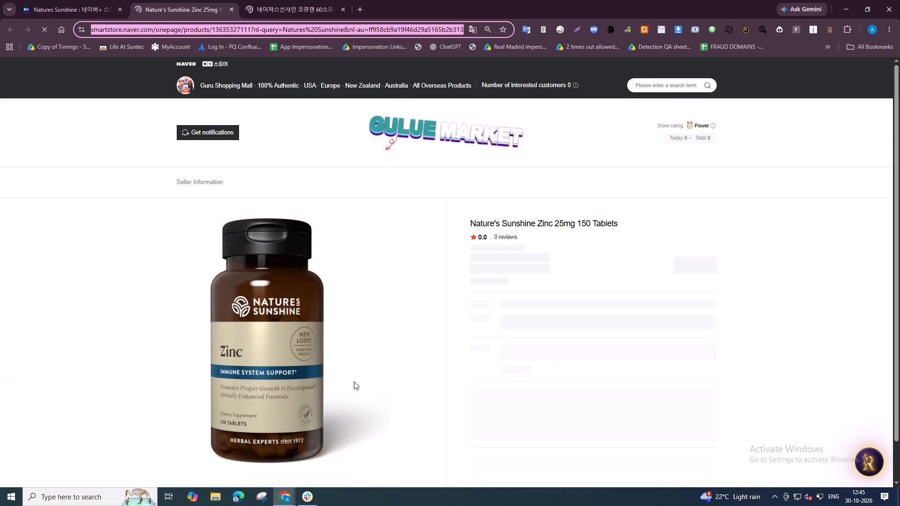
Copy the CoQ10 listing's web address into the Links column at row 27706 and close the listing.
left_click(291, 31)
key("ctrl+a")
key("ctrl+c")
key("ctrl+c")
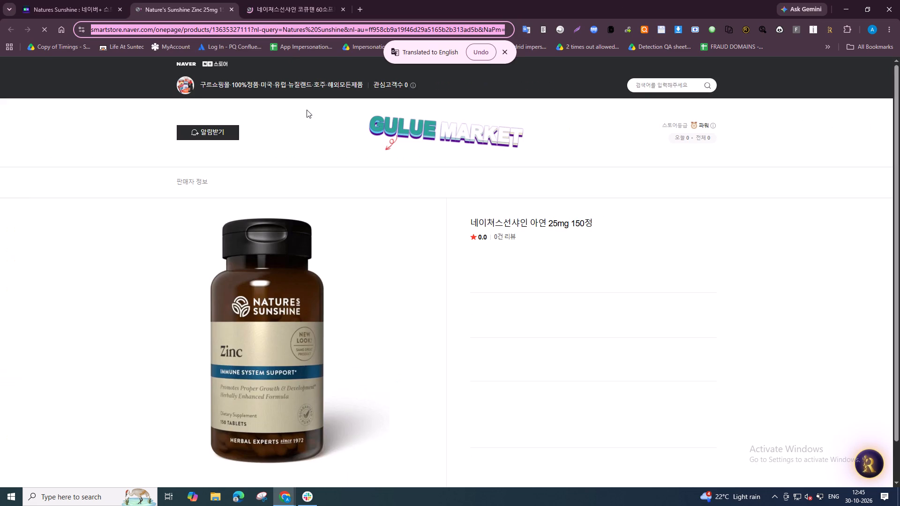
key("ctrl+c")
key("alt+Tab")
key("ctrl+v")
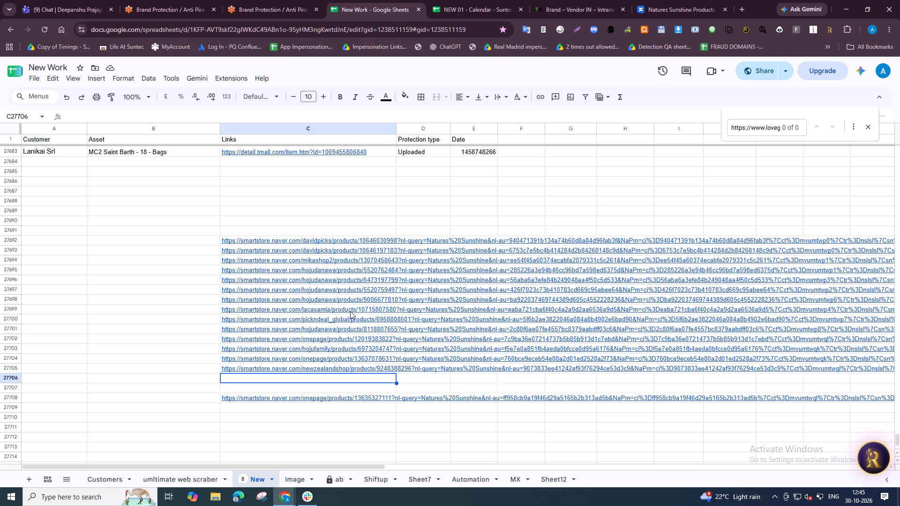
left_click(336, 405)
key("alt+Tab")
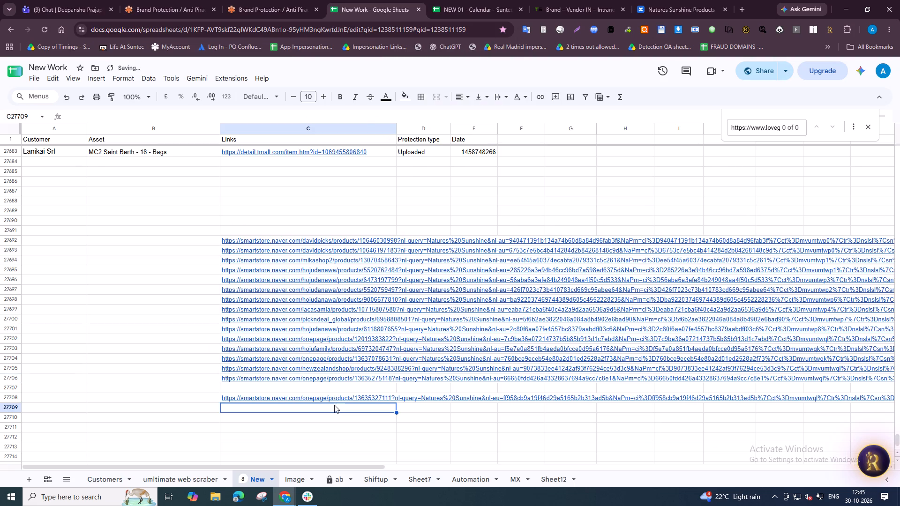
key("ctrl+w")
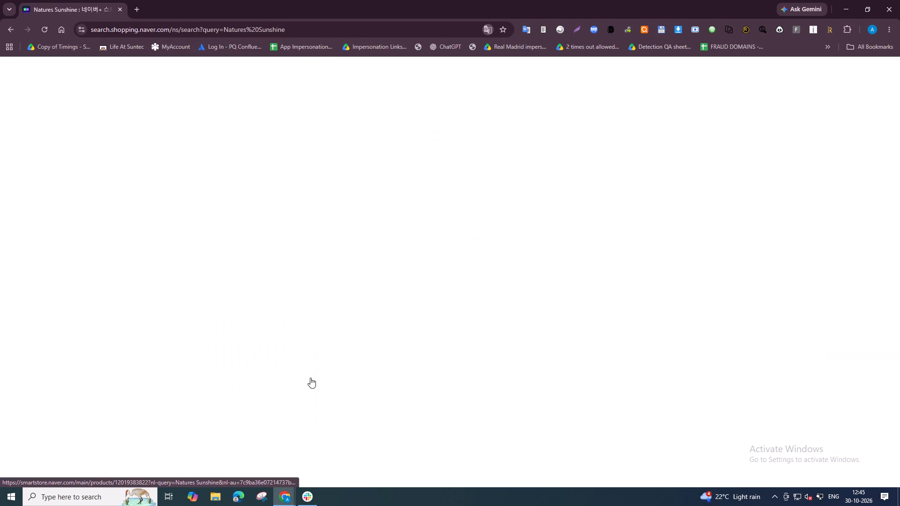
Open the Seven Plus Collagen Premium Peptide listing from the search results in a new tab and copy its web address.
scroll(316, 366, "down", 6)
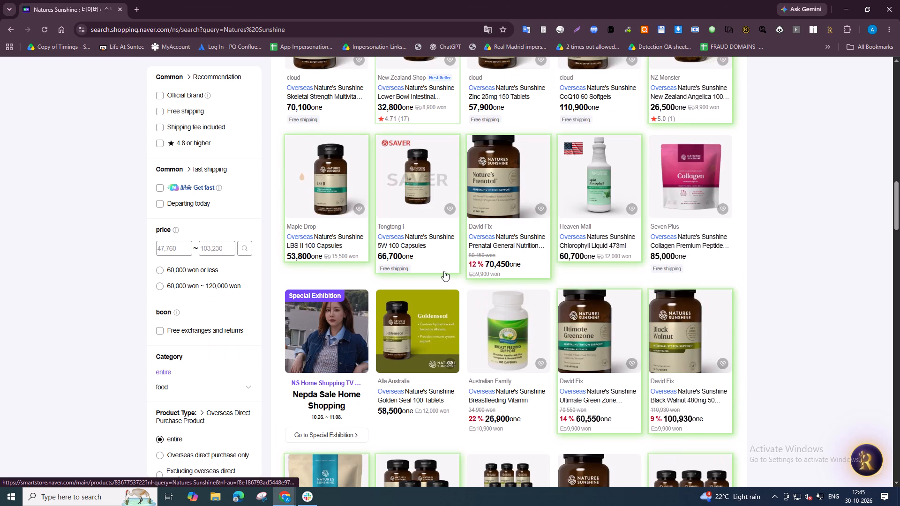
right_click(705, 239)
left_click(730, 251)
left_click(200, 0)
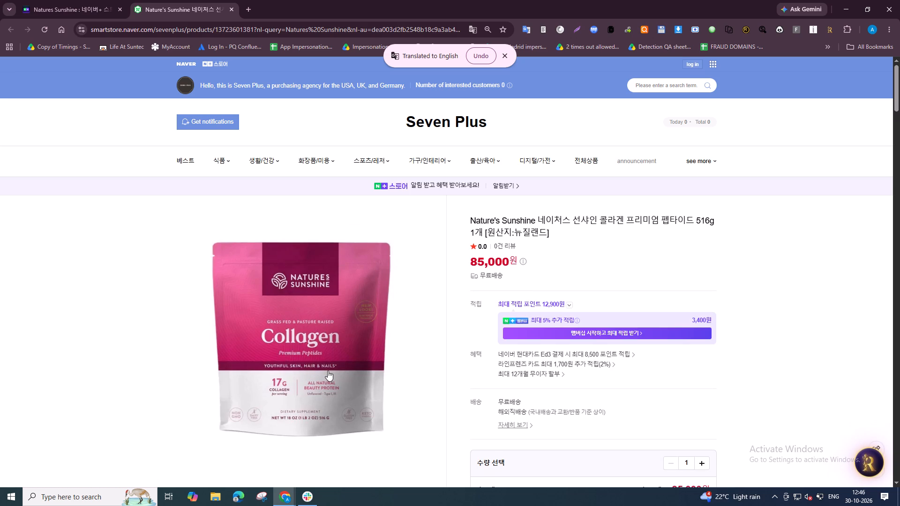
left_click(321, 26)
key("ctrl+a")
key("ctrl+c")
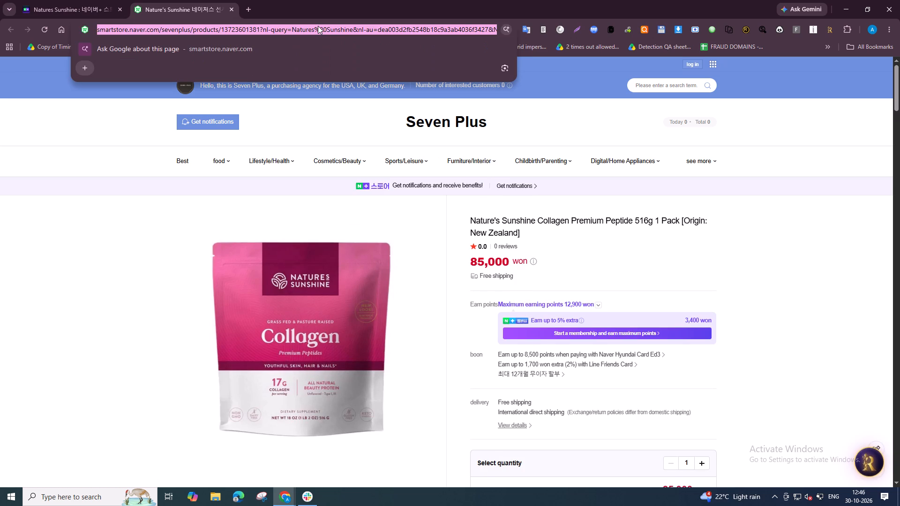
key("ctrl+c")
key("ctrl+c")
key("ctrl+c")
key("alt+Tab")
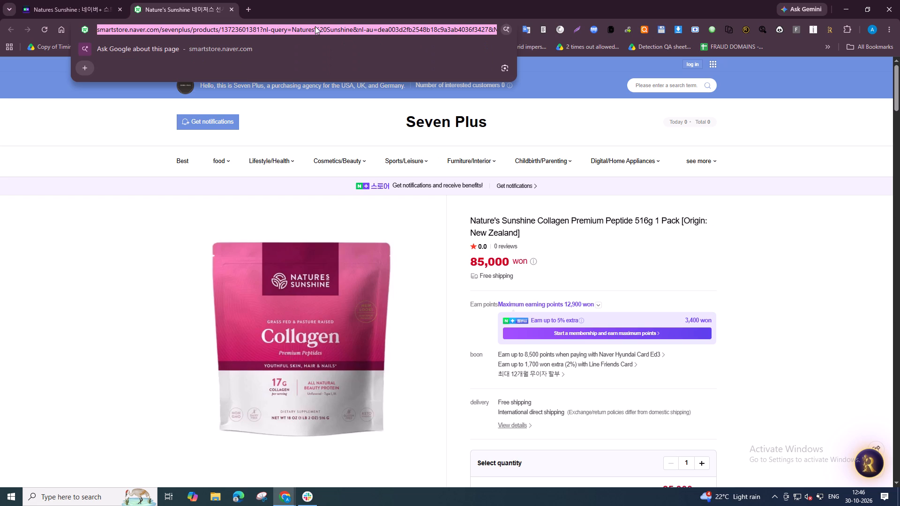
Fill the Red Points incident form with asset Nature's Sunshine - 3 - Hair Skin & Nail, Product counterfeit, multiple detection links and the copied address.
left_click(149, 0)
left_click(207, 199)
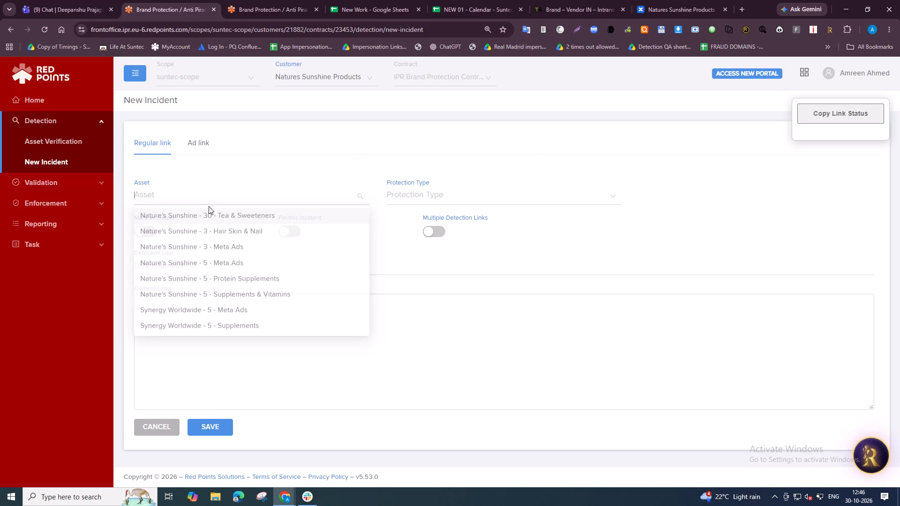
left_click(220, 234)
left_click(425, 194)
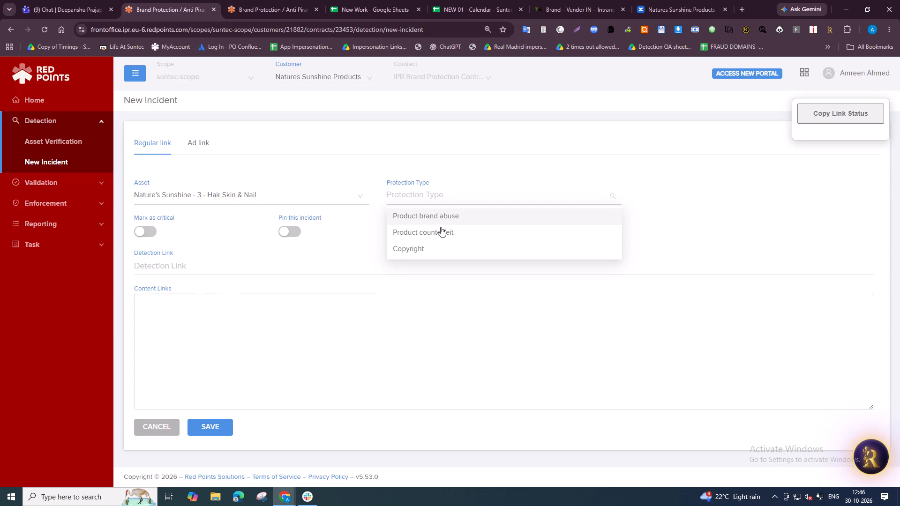
left_click(441, 237)
left_click(437, 237)
left_click(442, 321)
key("ctrl+v")
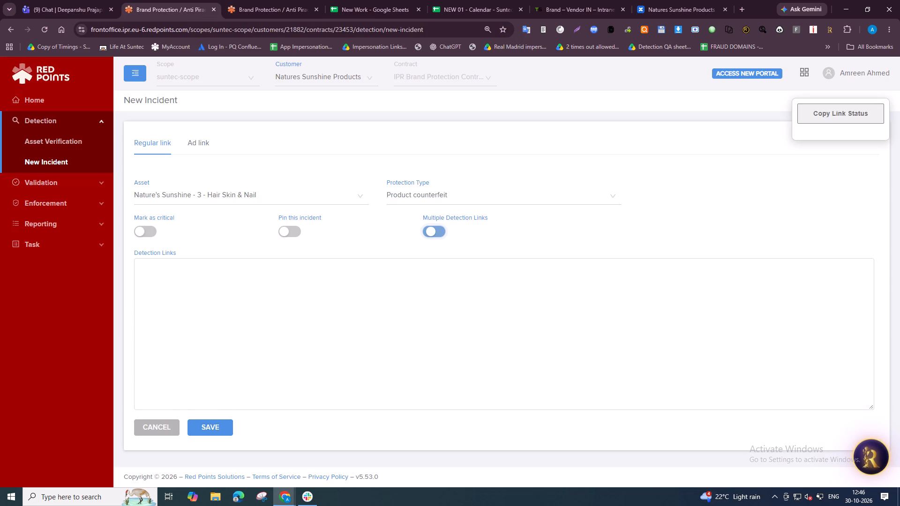
Recopy the Collagen listing's web address and search the incident form for it.
key("alt+Tab")
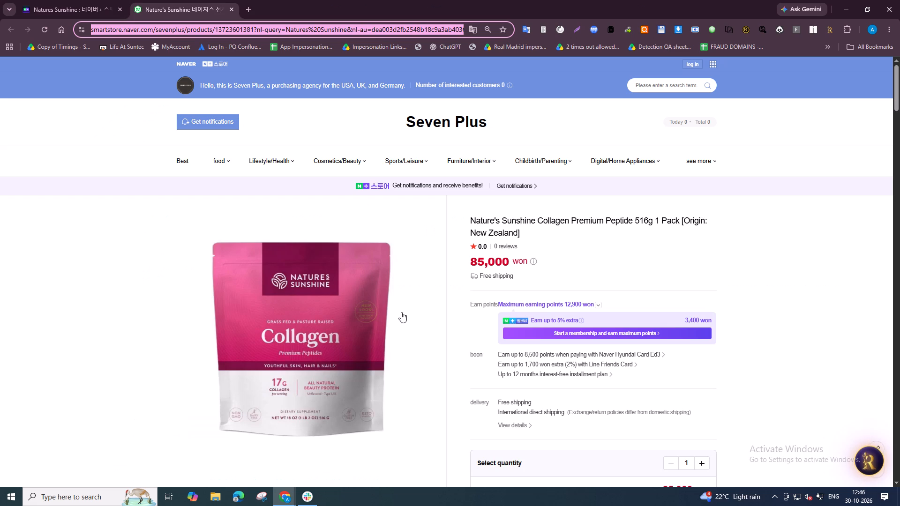
key("ctrl+a")
key("ctrl+c")
key("alt+Tab")
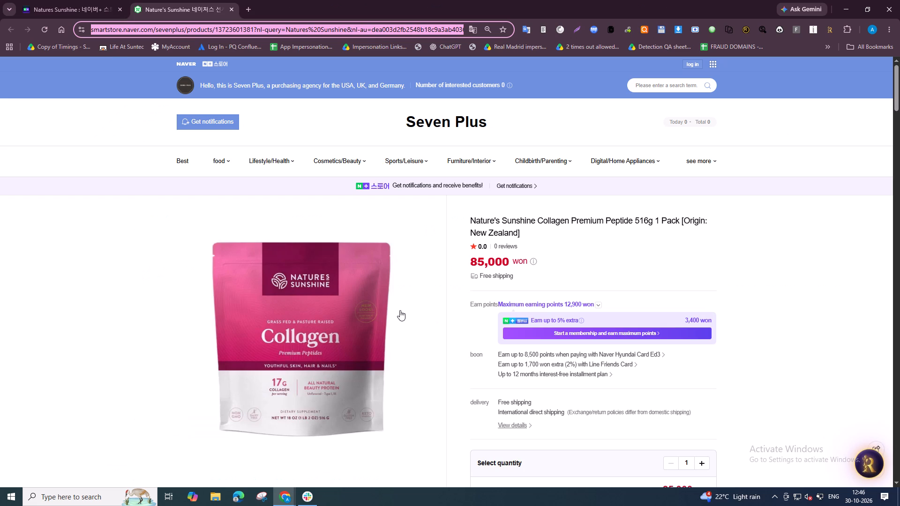
key("ctrl+f")
key("ctrl+v")
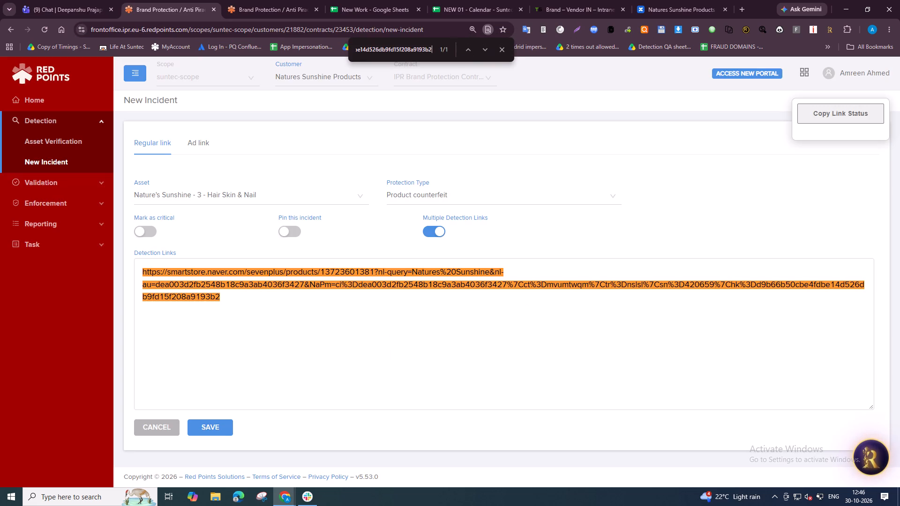
Save the Collagen incident in Red Points and close the Collagen listing.
left_click(223, 428)
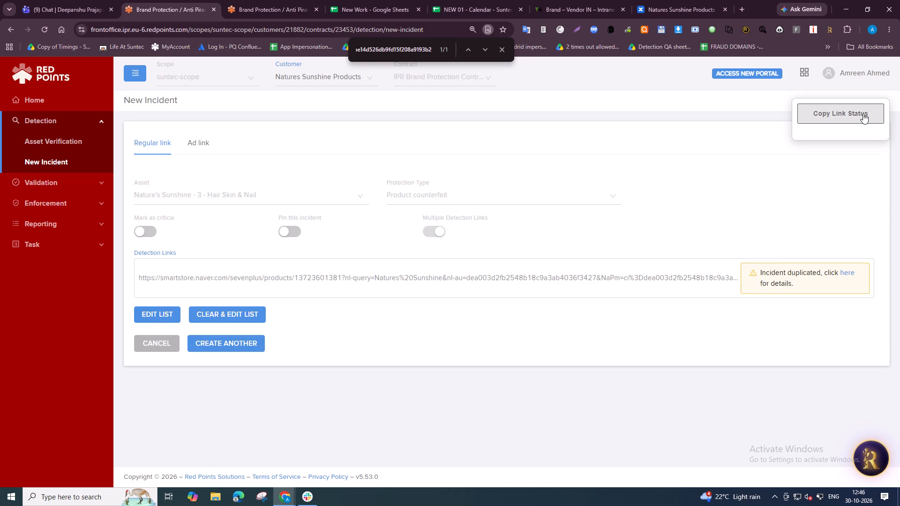
key("alt+Tab")
key("ctrl+w")
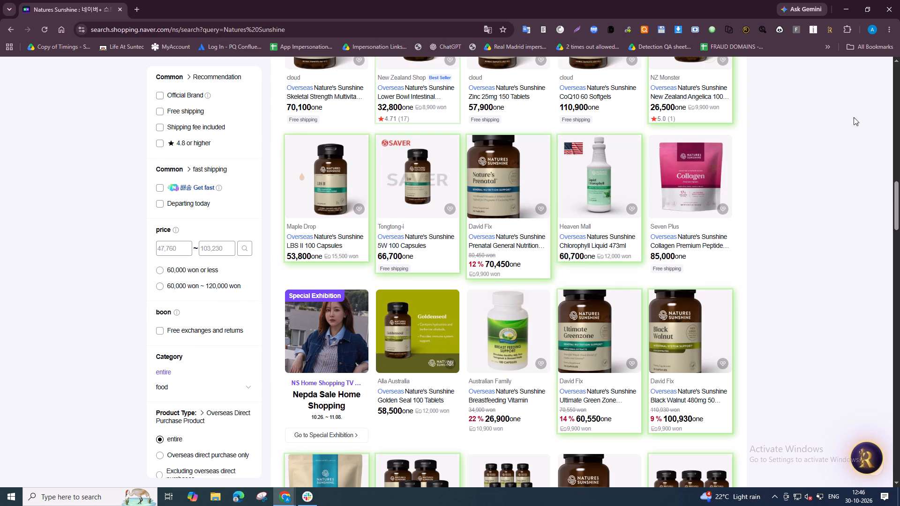
Open the Golden Seal, four-bottle Paw Paw, Dongquai six-pack and Vitamin D-3 listings from the search results in new tabs.
scroll(688, 268, "down", 4)
right_click(431, 203)
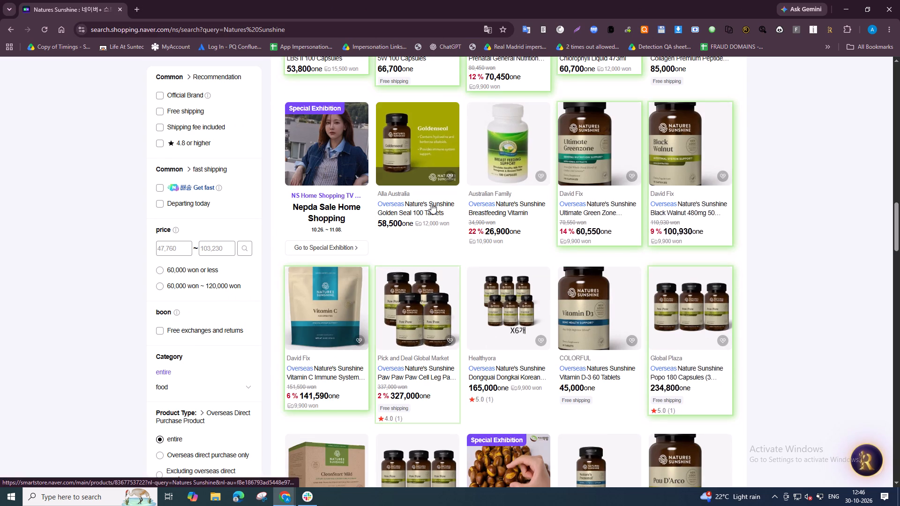
left_click(452, 217)
scroll(493, 230, "down", 4)
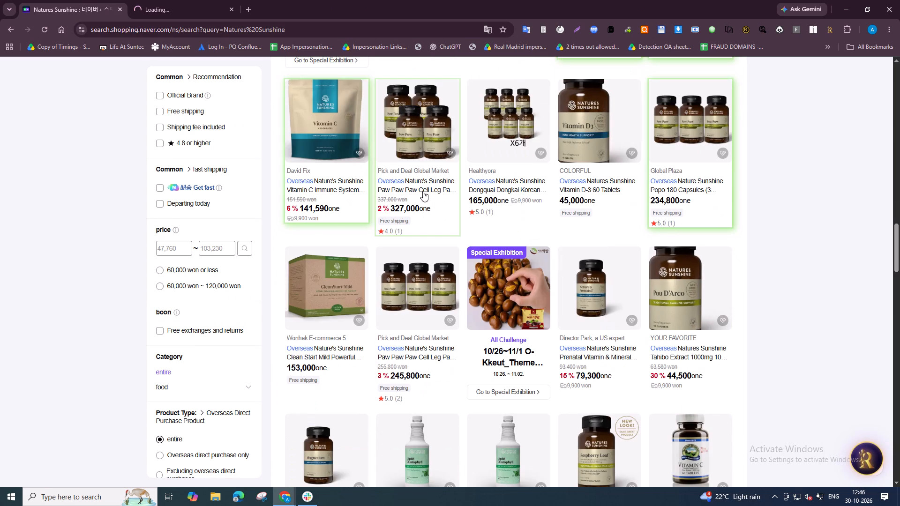
right_click(423, 179)
left_click(448, 198)
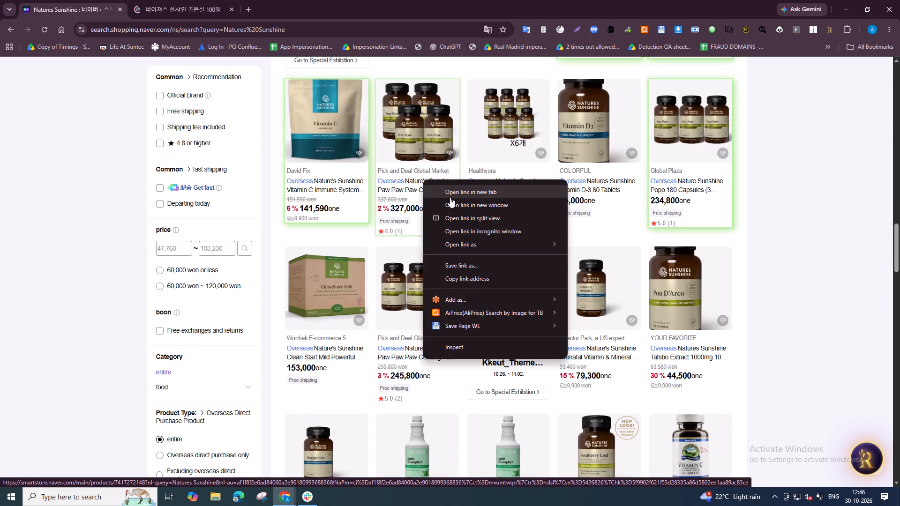
right_click(511, 186)
left_click(535, 201)
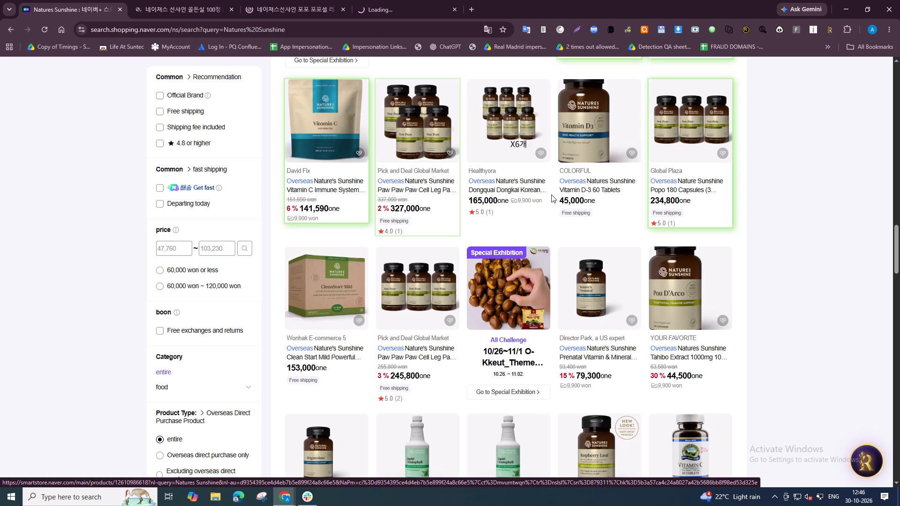
right_click(611, 184)
left_click(631, 200)
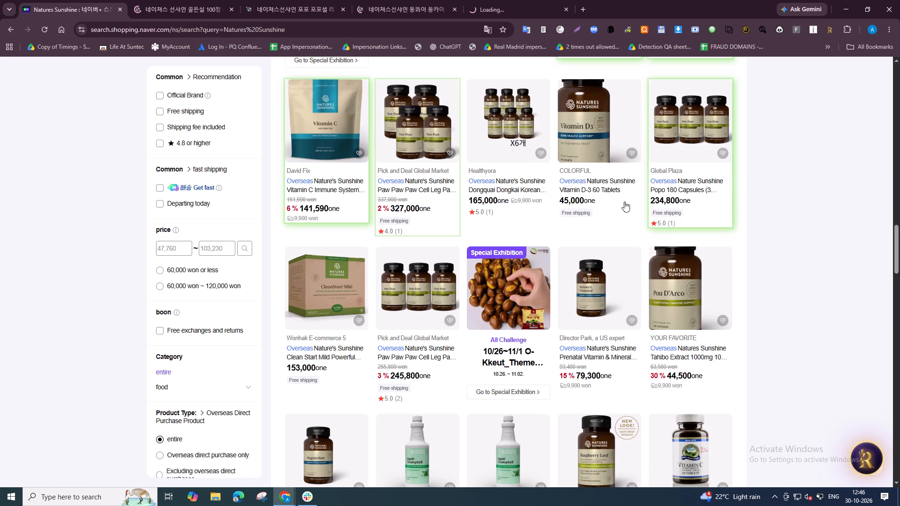
Copy the Golden Seal listing's web address into Links cell C27707 of the New Work sheet and close the listing.
left_click(211, 0)
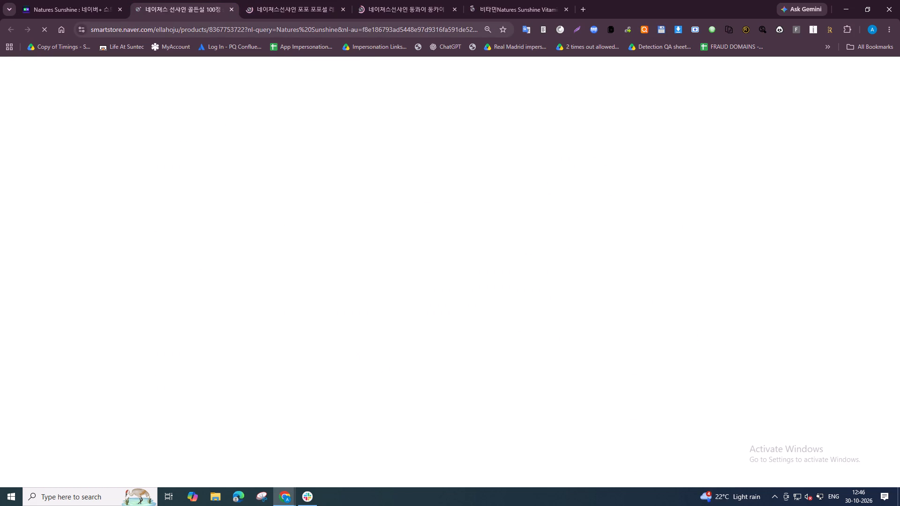
left_click(235, 29)
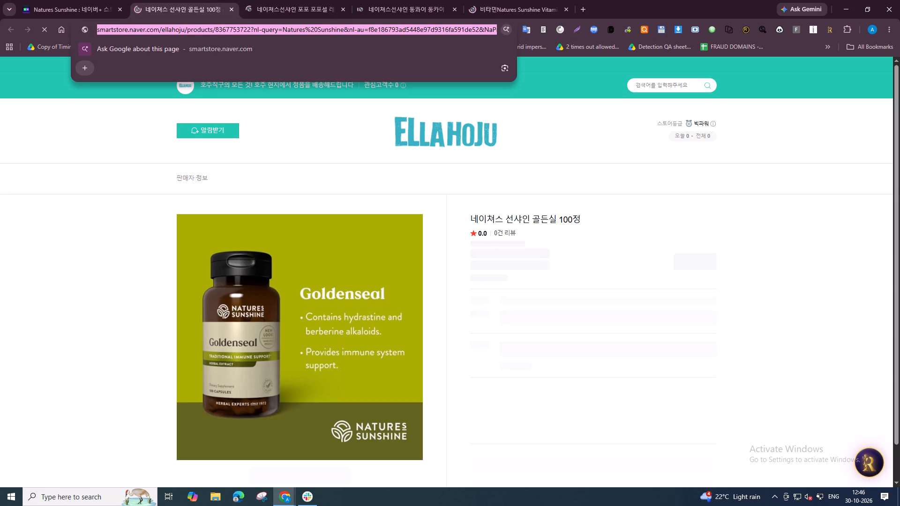
key("ctrl+a")
key("ctrl+c")
key("ctrl+c")
key("ctrl+c")
key("ctrl+c")
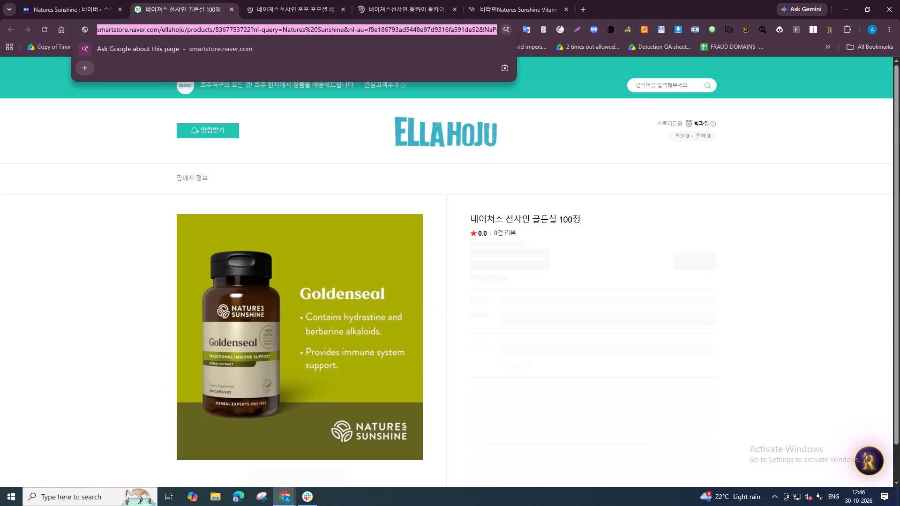
key("alt+Tab")
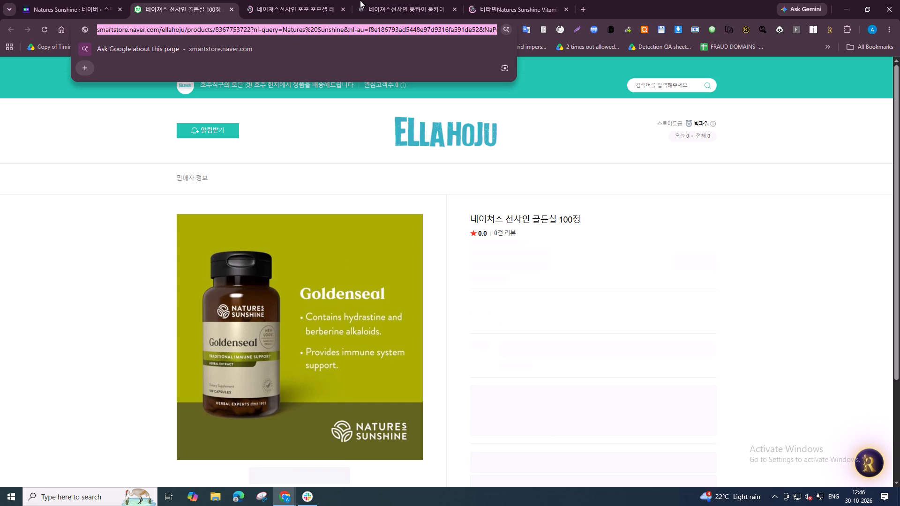
left_click(359, 0)
left_click(361, 388)
key("ctrl+v")
left_click(366, 419)
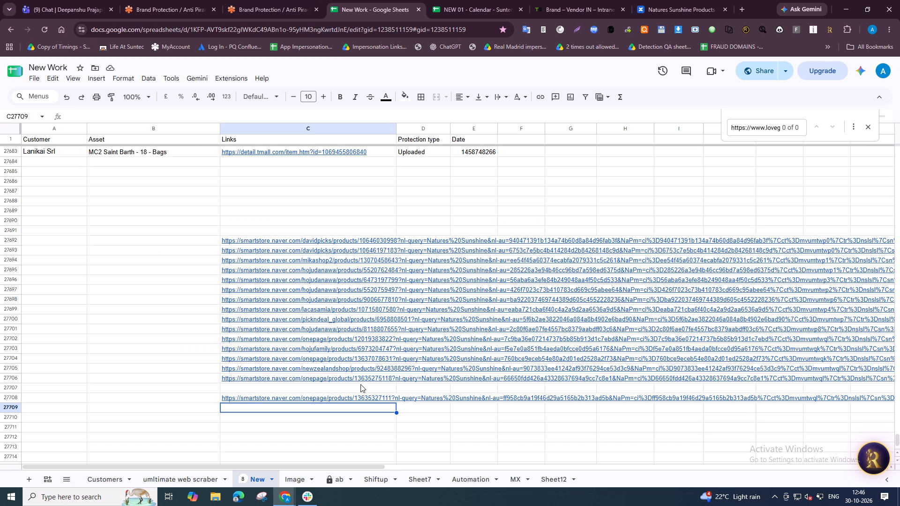
key("alt+Tab")
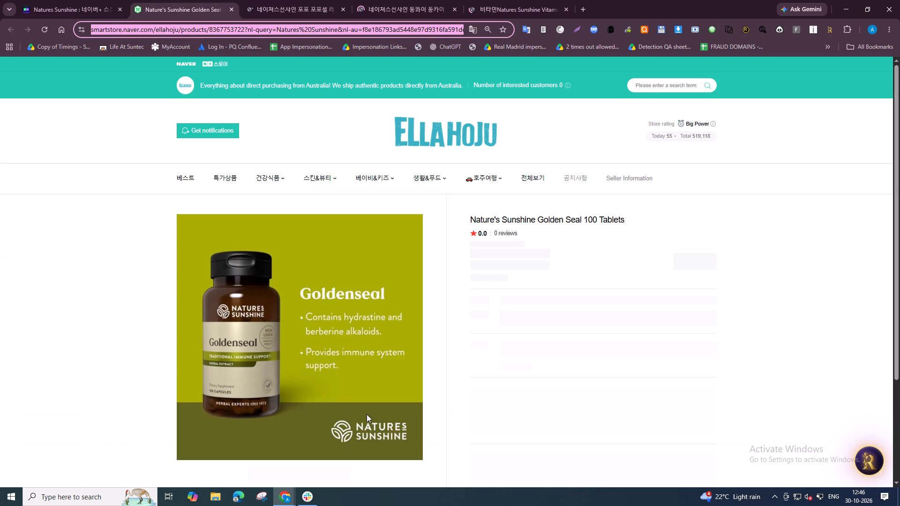
key("ctrl+w")
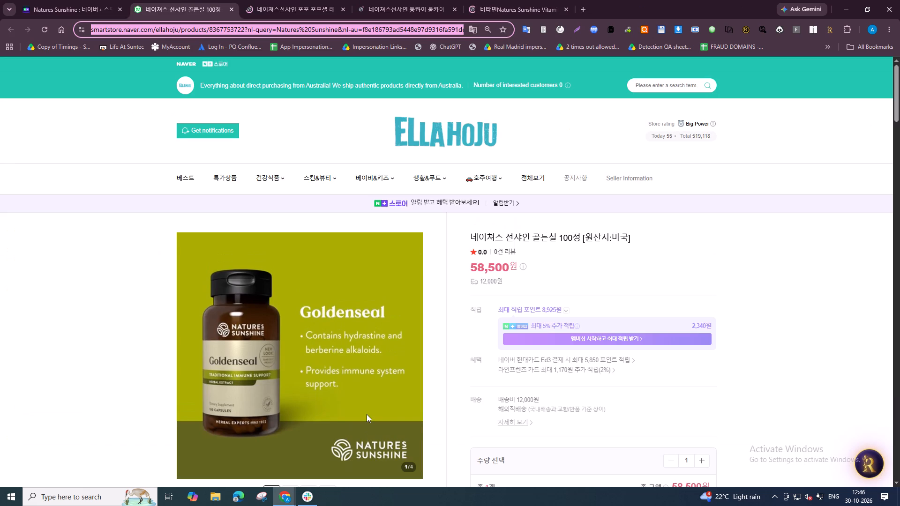
Copy the Paw Paw listing's web address into Links cell C27710 of the New Work sheet and close the listing.
left_click(318, 28)
key("ctrl+a")
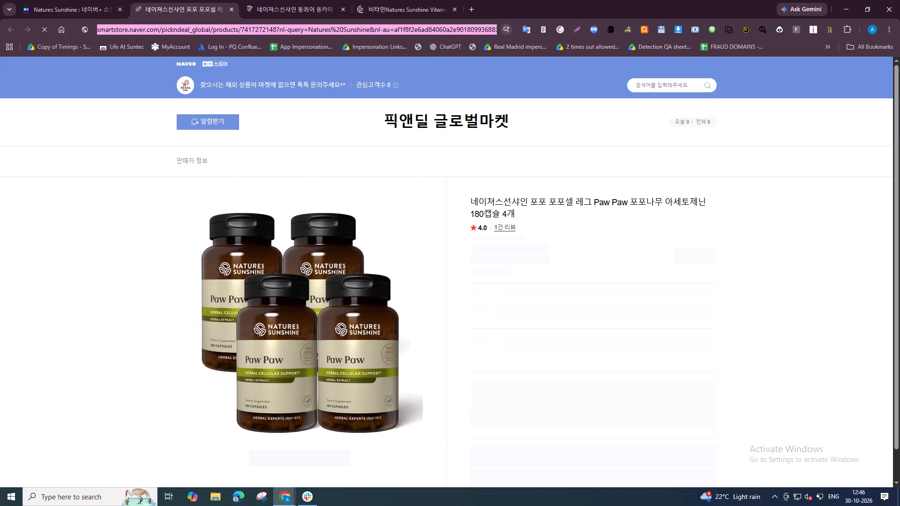
key("ctrl+c")
key("ctrl+c")
key("ctrl+c")
key("alt+Tab")
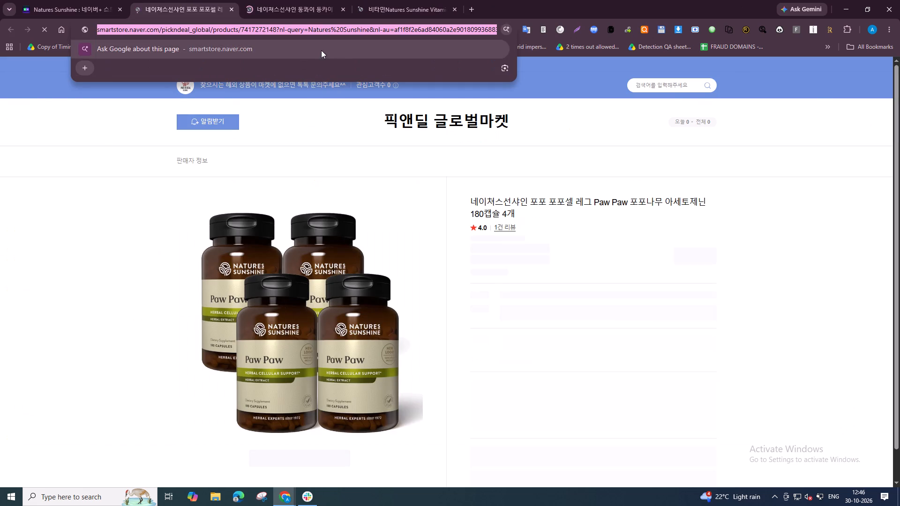
key("ctrl+v")
key("alt+Tab")
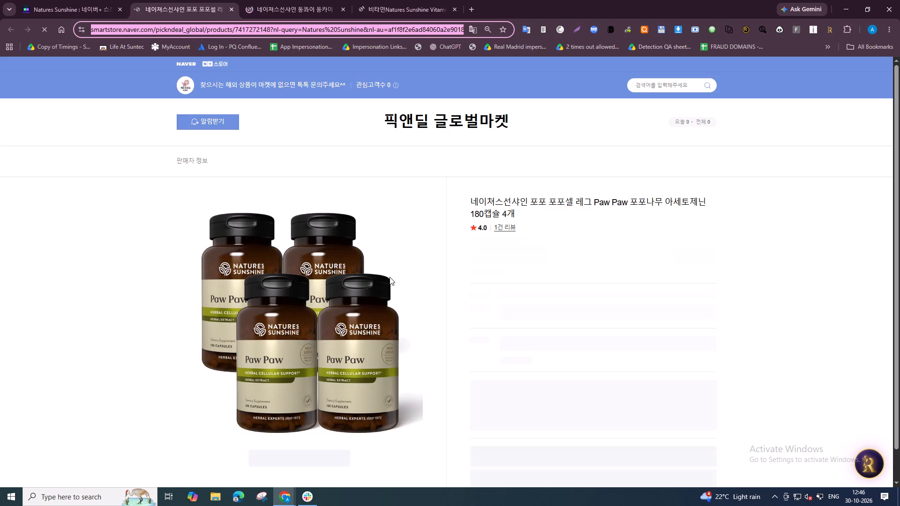
key("ctrl+w")
Copy the Dongquai six-pack listing's web address into Links cell C27690 of the New Work sheet and return to the listing.
left_click(297, 27)
key("ctrl+a")
key("ctrl+c")
key("ctrl+c")
key("ctrl+c")
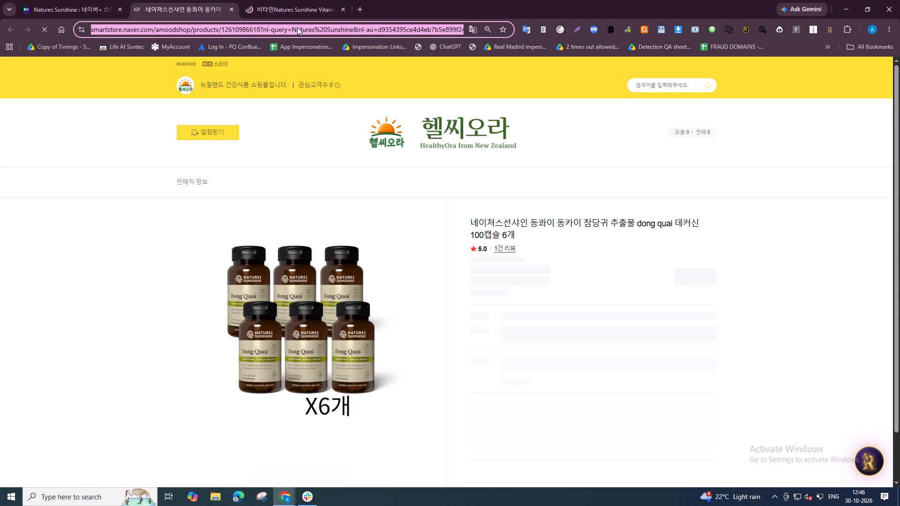
key("alt+Tab")
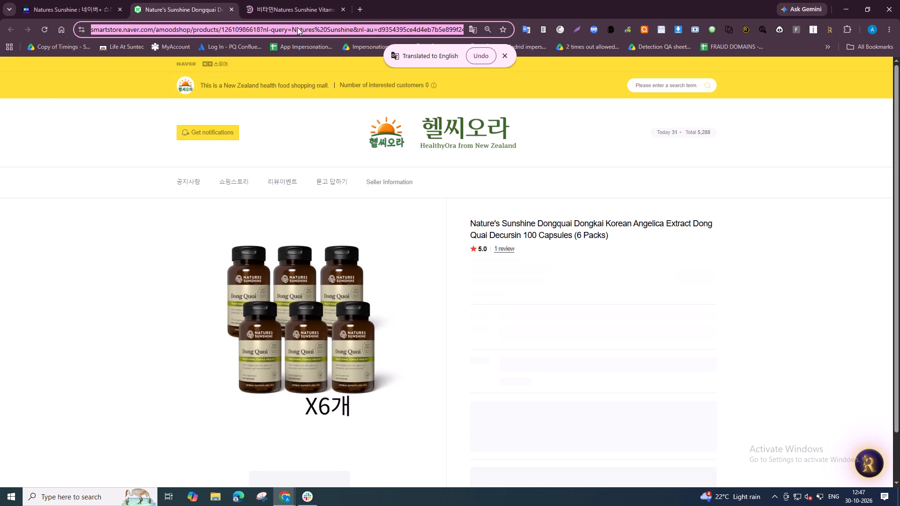
left_click(317, 222)
key("ctrl+v")
key("alt+Tab")
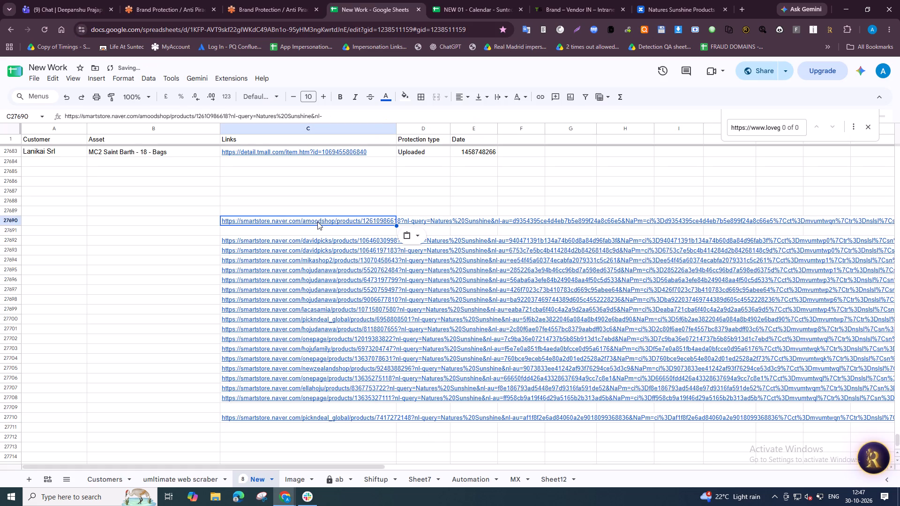
Examine the product image on the Dongquai six-pack listing.
scroll(369, 390, "down", 4)
scroll(357, 358, "up", 4)
right_click(335, 254)
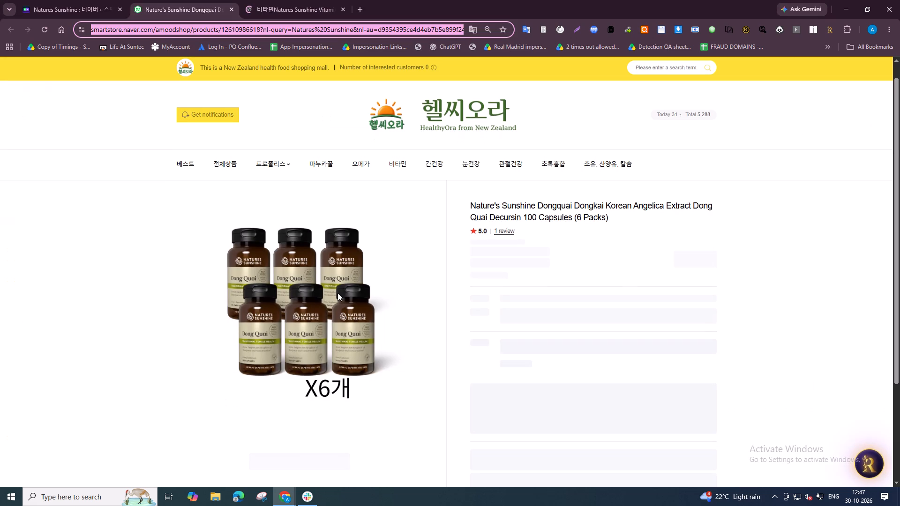
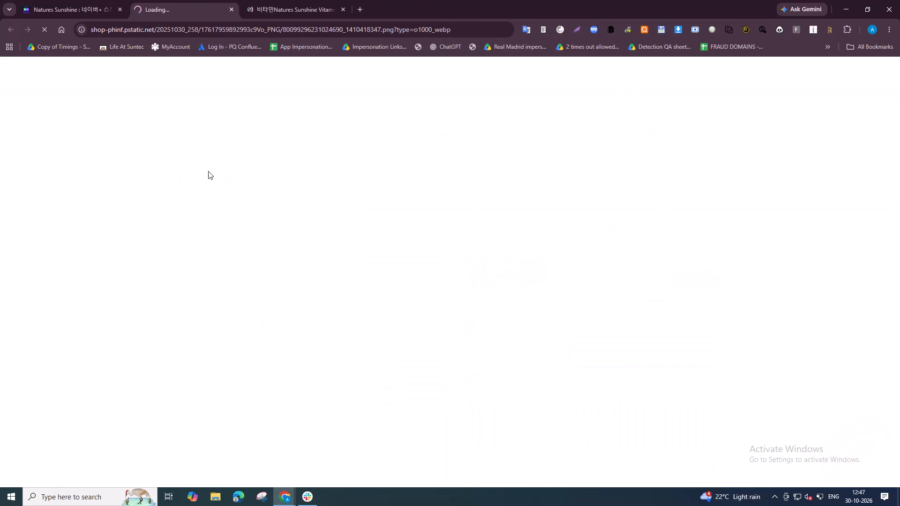
Examine the lower part of the enlarged Dong Quai six-pack image and close the image.
scroll(229, 240, "down", 5)
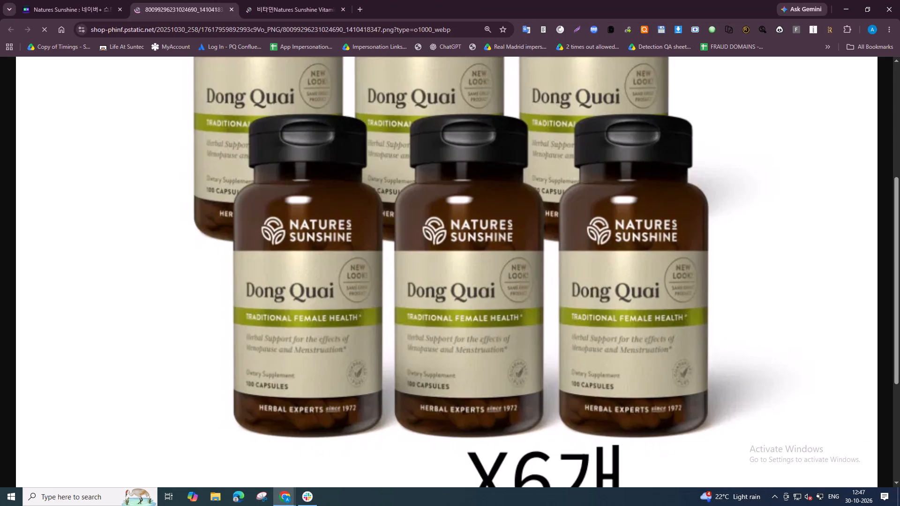
key("ctrl+w")
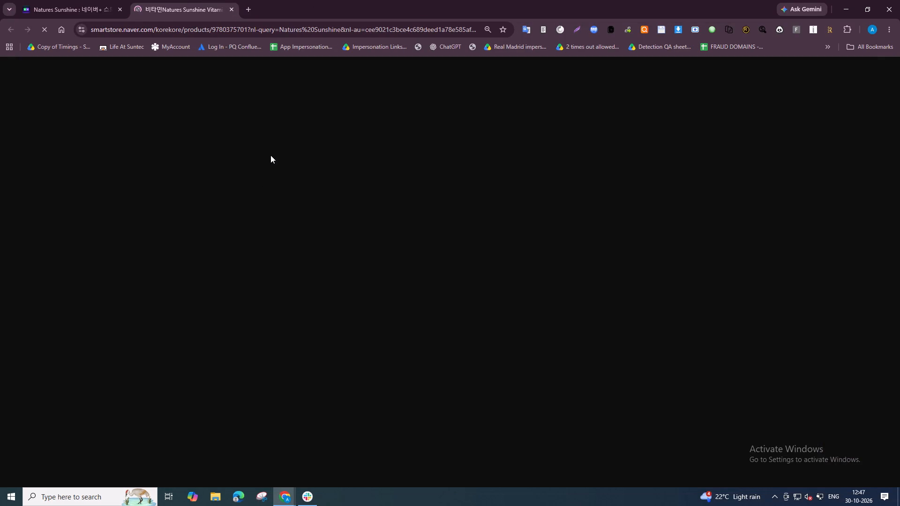
Copy the Vitamin D-3 60-tablet listing's web address into Links cell C27709 of the New Work sheet and close the listing.
left_click(250, 31)
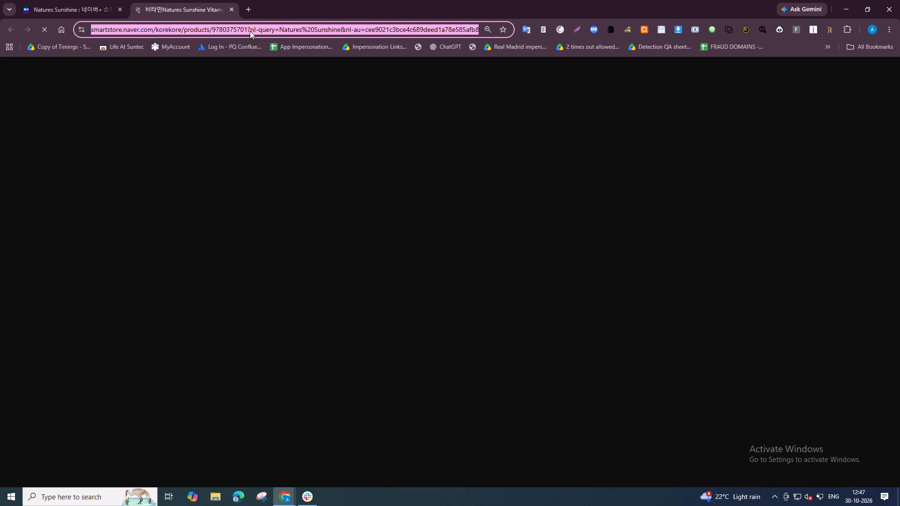
key("ctrl+a")
key("ctrl+c")
key("ctrl+c")
key("alt+Tab")
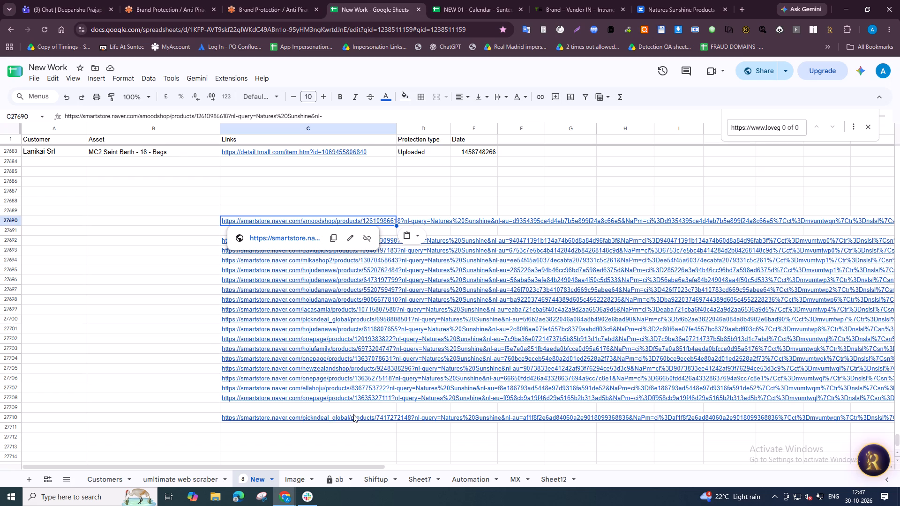
left_click(353, 409)
key("ctrl+v")
key("alt+Tab")
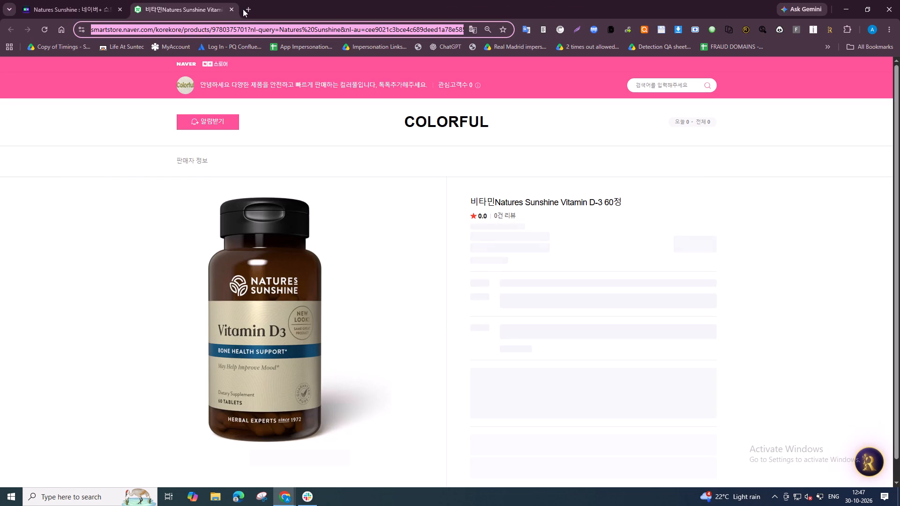
left_click(231, 12)
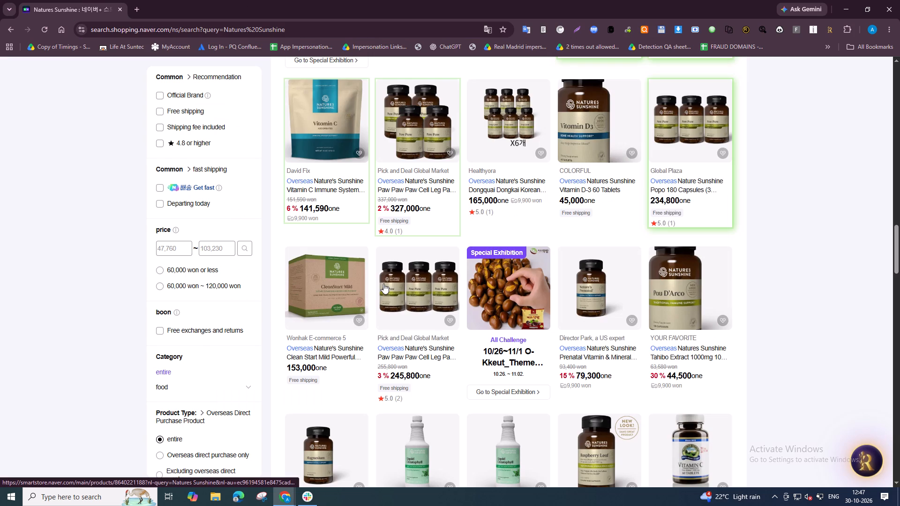
Open the Clean Start Mild, Paw Paw three-pack, Prenatal Vitamin & Mineral and Tahibo Extract search results in separate new tabs.
scroll(383, 283, "down", 4)
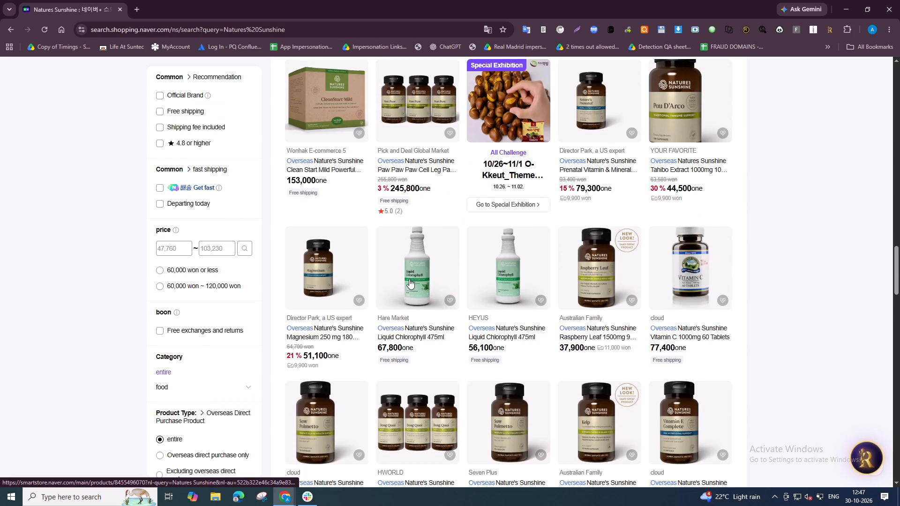
scroll(409, 279, "up", 5)
scroll(409, 279, "down", 3)
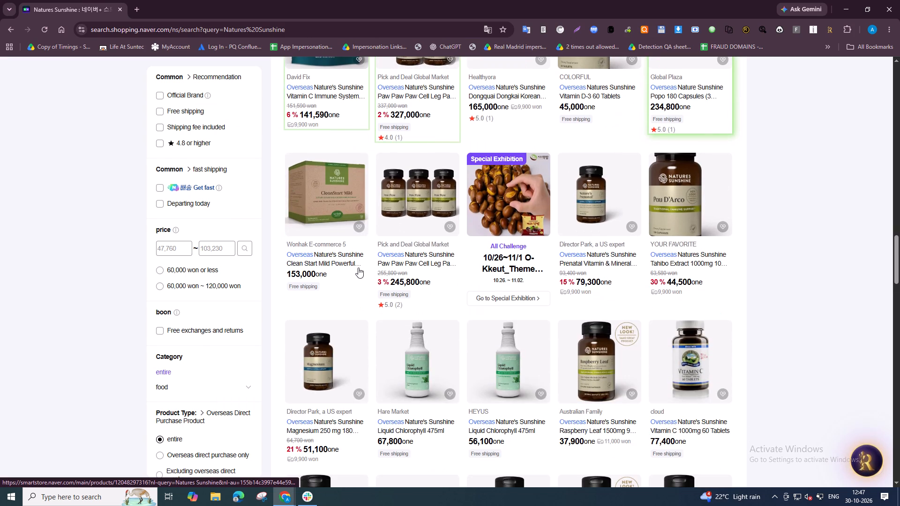
right_click(349, 258)
left_click(367, 269)
right_click(417, 258)
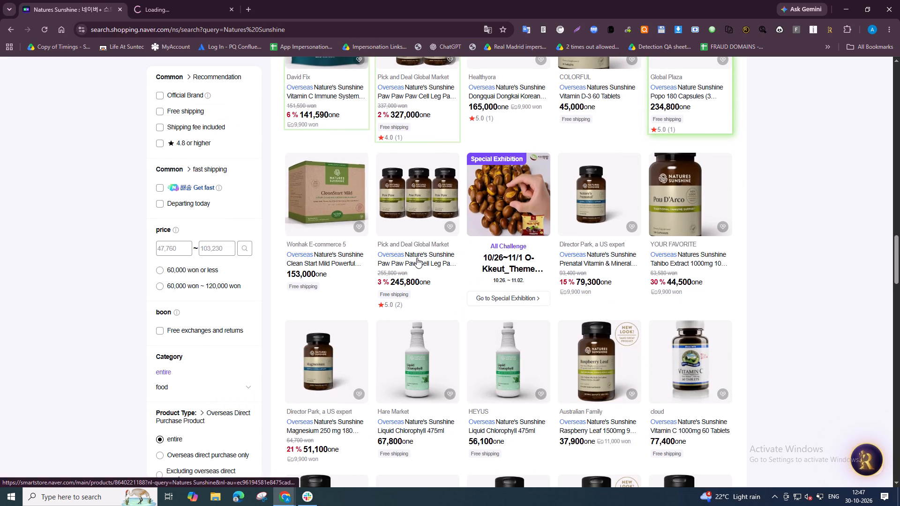
left_click(444, 275)
right_click(601, 258)
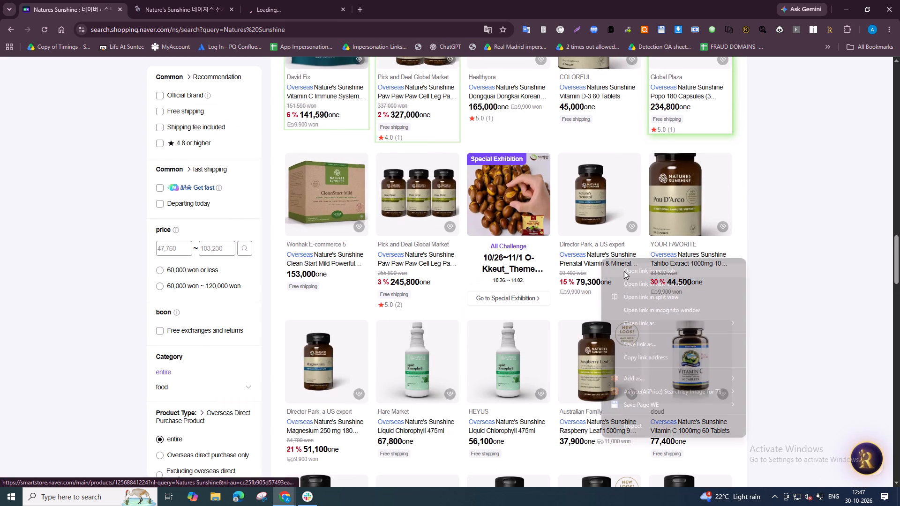
left_click(629, 274)
right_click(702, 262)
left_click(732, 277)
Review the Clean Start Mild listing from Wonhak E-commerce 5 and close it.
left_click(187, 0)
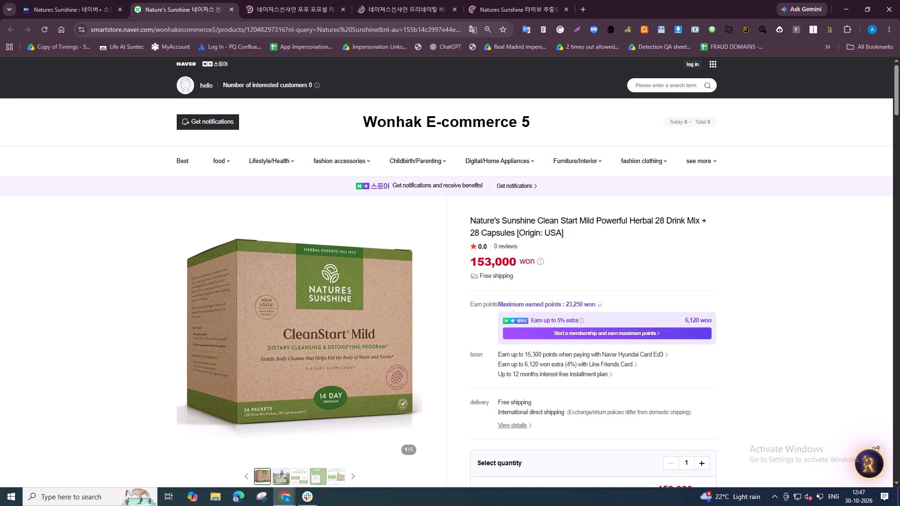
key("ctrl+w")
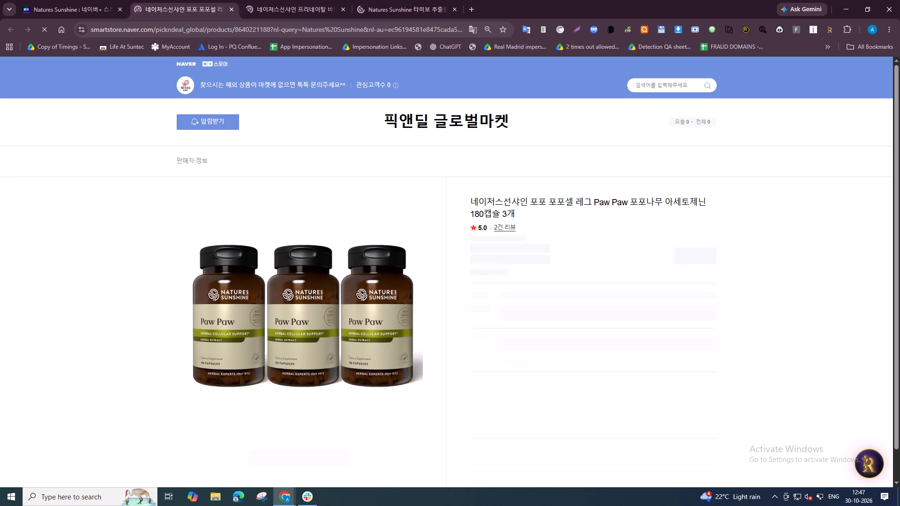
Copy the Paw Paw three-pack listing's web address into Links cell C27691 of the New Work sheet and close the listing.
left_click(194, 33)
key("ctrl+a")
key("ctrl+c")
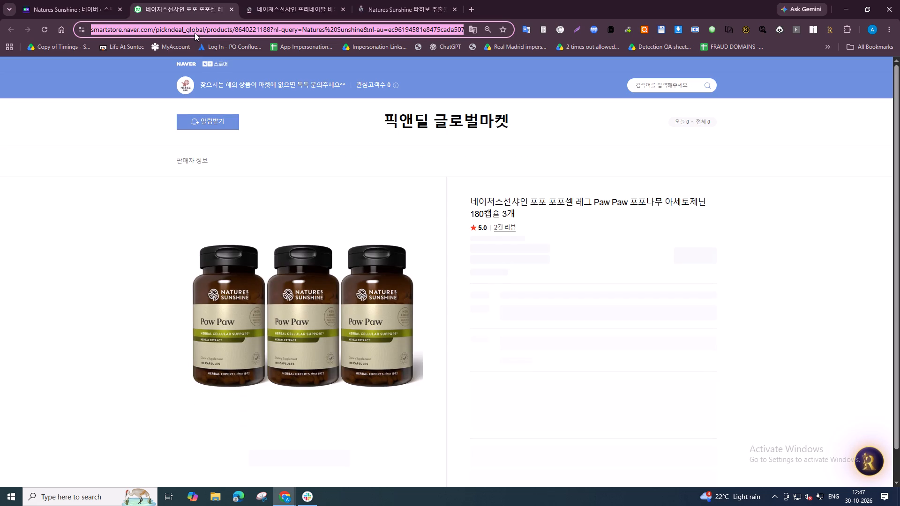
key("ctrl+c")
key("alt+Tab")
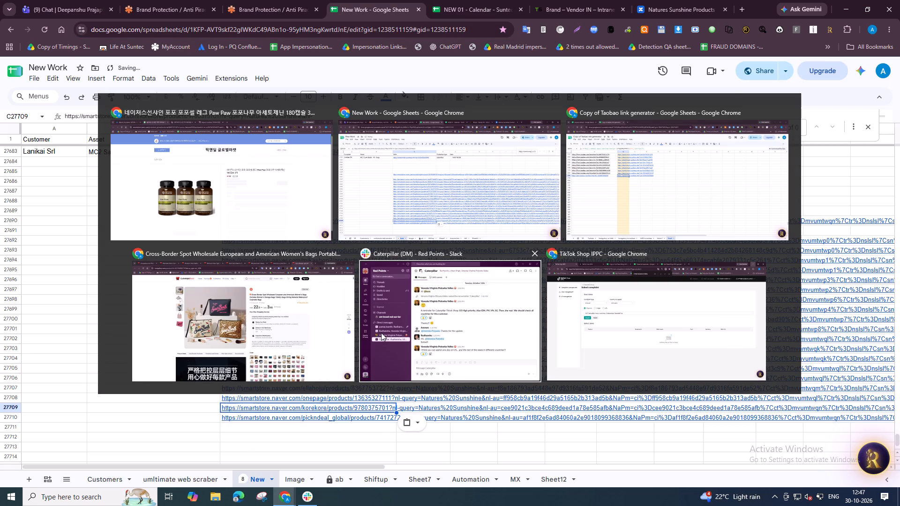
left_click(362, 233)
key("ctrl+v")
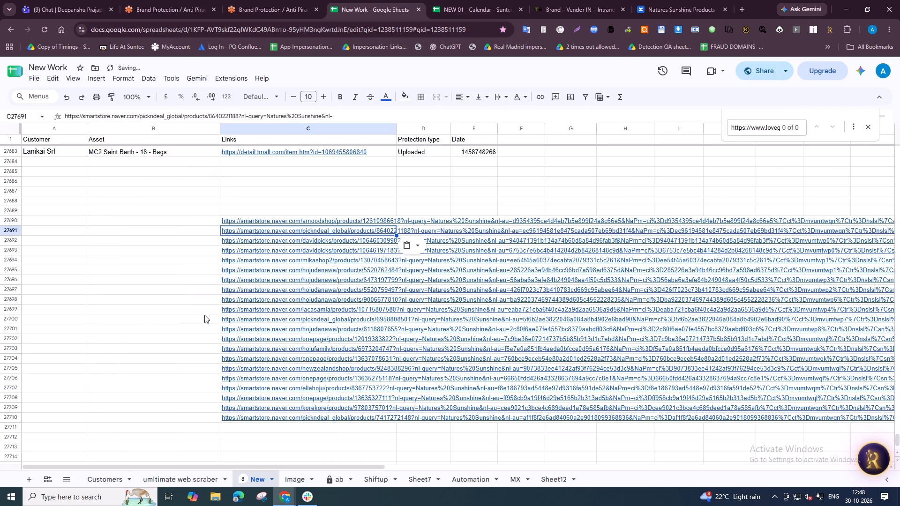
left_click(137, 316)
key("alt+Tab")
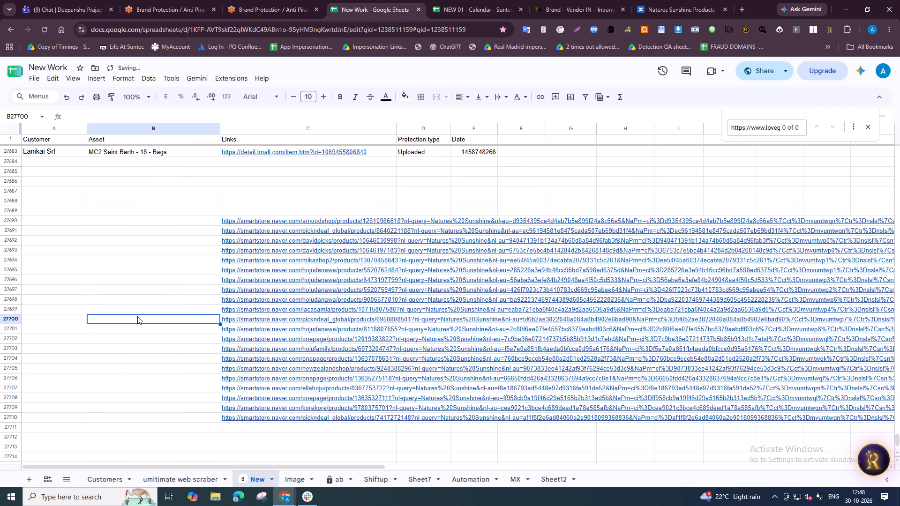
key("ctrl+w")
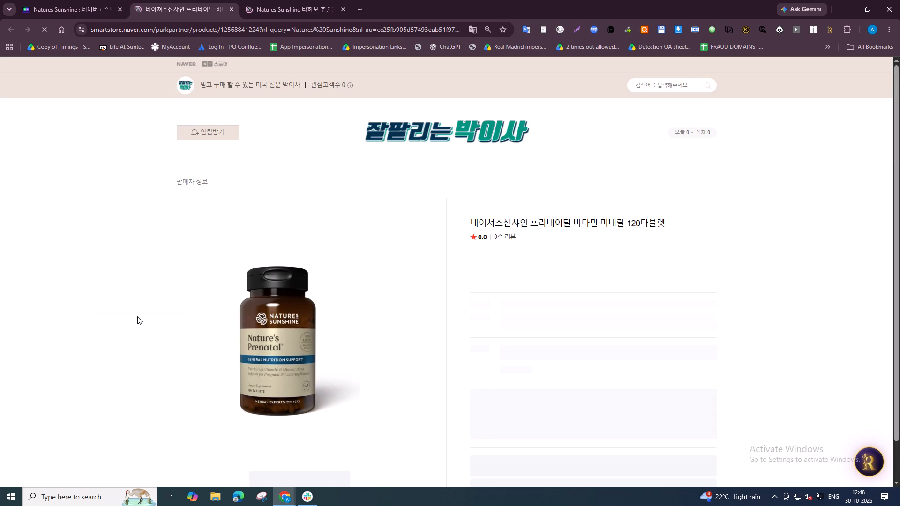
Copy the Prenatal Vitamin & Mineral listing's web address into Links cell C27689 of the New Work sheet and close the listing.
left_click(166, 25)
key("ctrl+a")
key("ctrl+c")
key("ctrl+c")
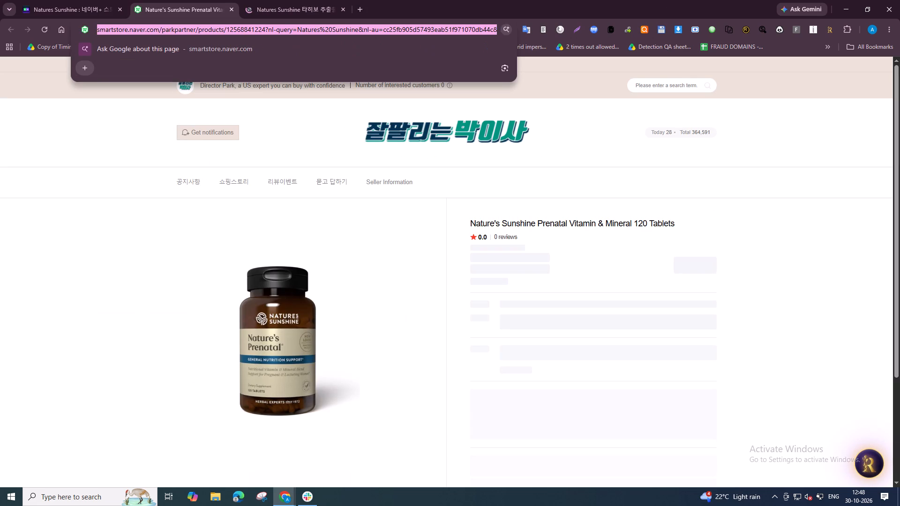
key("alt+Tab")
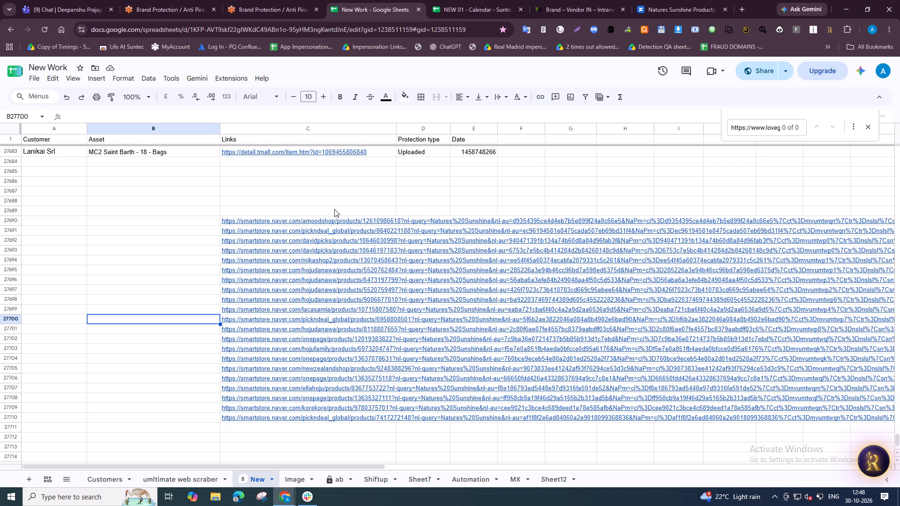
left_click(334, 209)
key("ctrl+v")
key("alt+Tab")
key("ctrl+w")
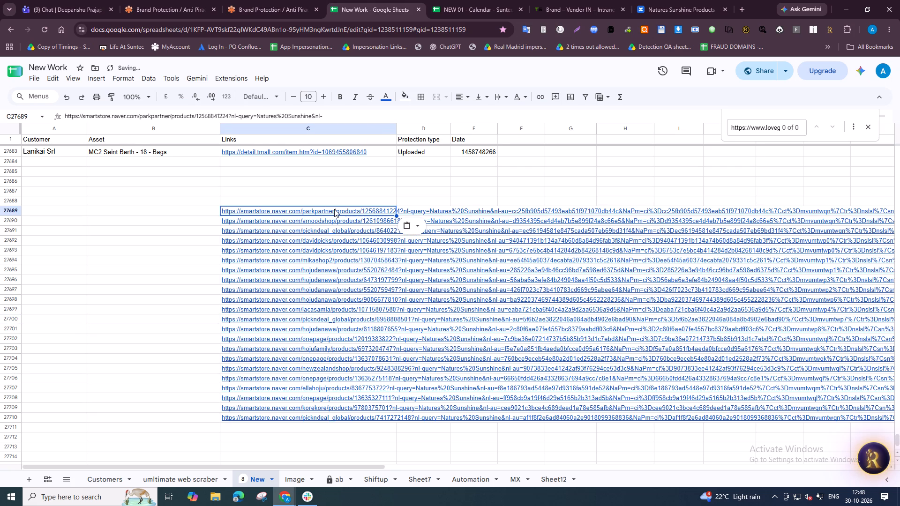
Copy the Tahibo Extract (Pau D'Arco) listing's web address into Links cell C27711 of the New Work sheet and close the listing.
left_click(284, 31)
key("ctrl+a")
key("ctrl+c")
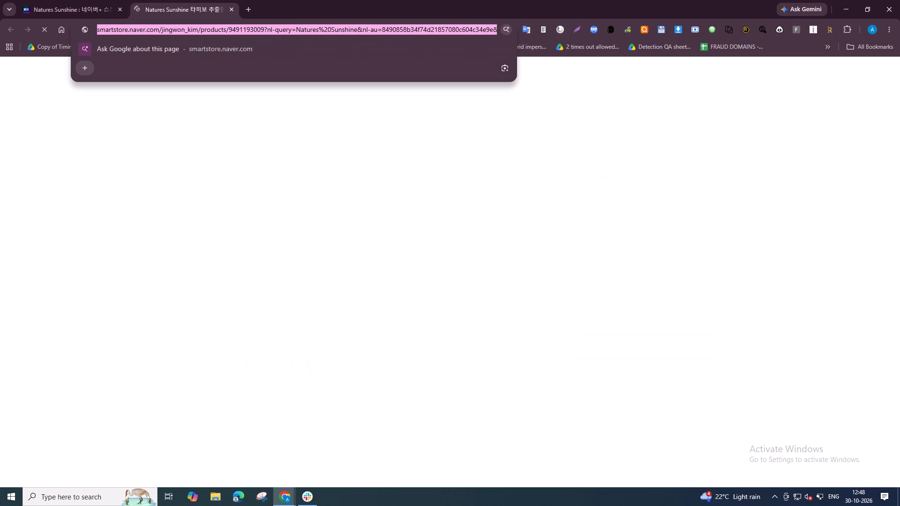
key("ctrl+c")
key("ctrl+c")
key("ctrl+c")
key("alt+Tab")
left_click(328, 429)
key("ctrl+v")
left_click(324, 449)
key("alt+Tab")
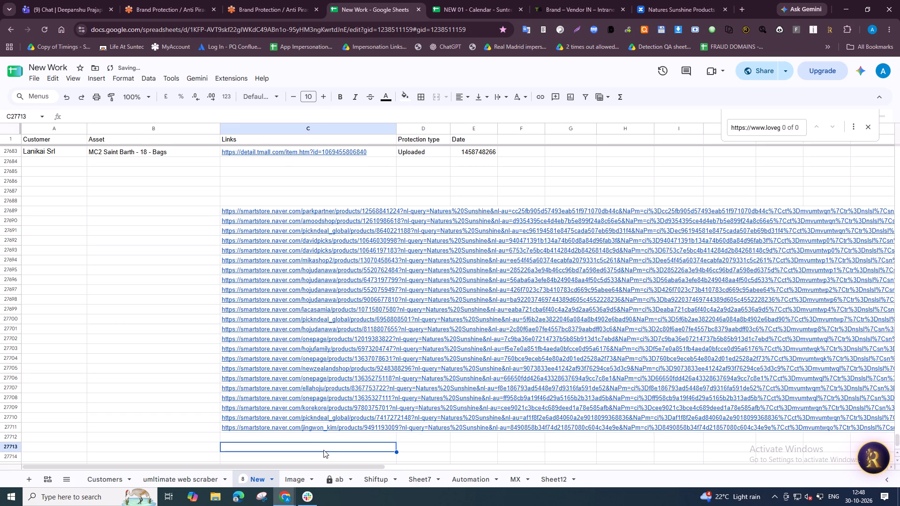
key("ctrl+w")
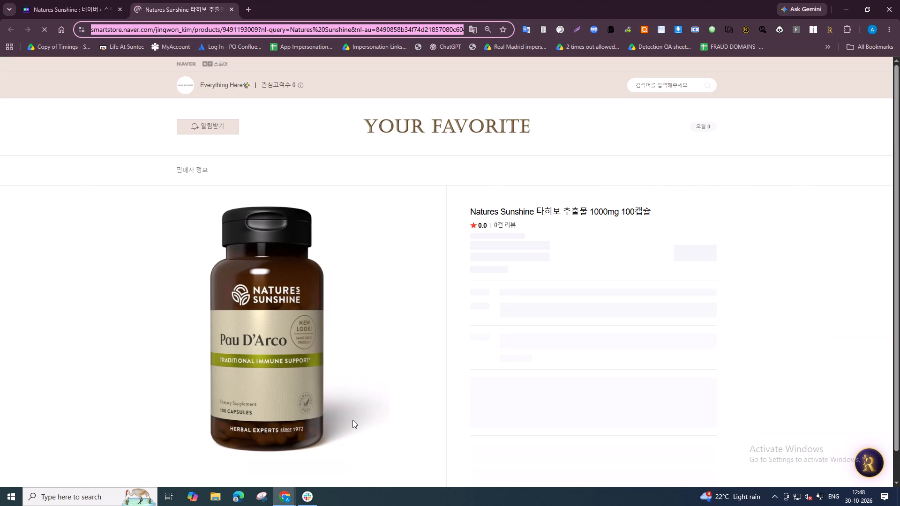
Open the Magnesium 250 mg, both Liquid Chlorophyll 475ml and the Raspberry Leaf search results in separate new tabs.
scroll(379, 388, "down", 5)
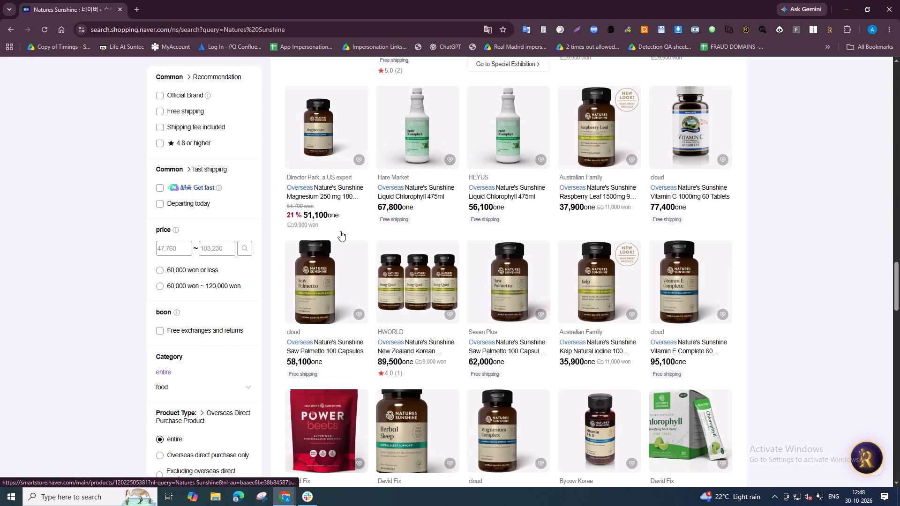
right_click(349, 191)
left_click(397, 204)
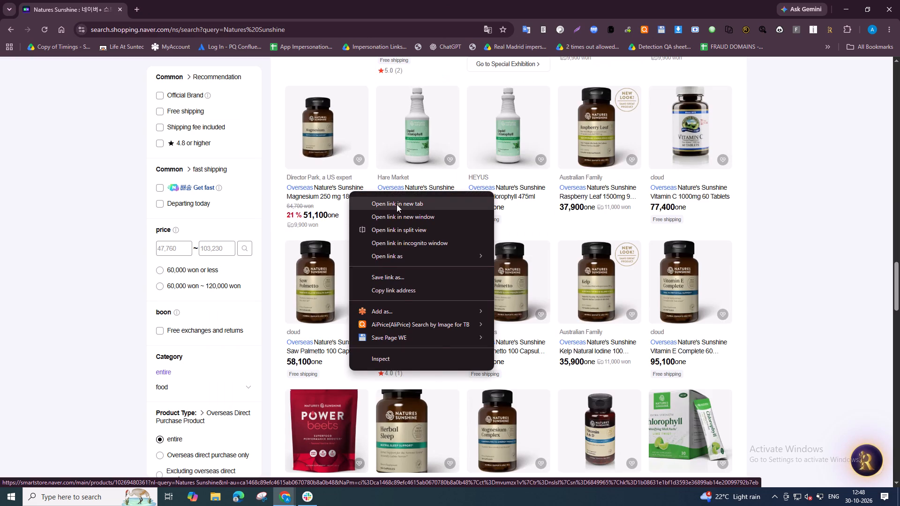
right_click(438, 190)
left_click(462, 204)
right_click(526, 189)
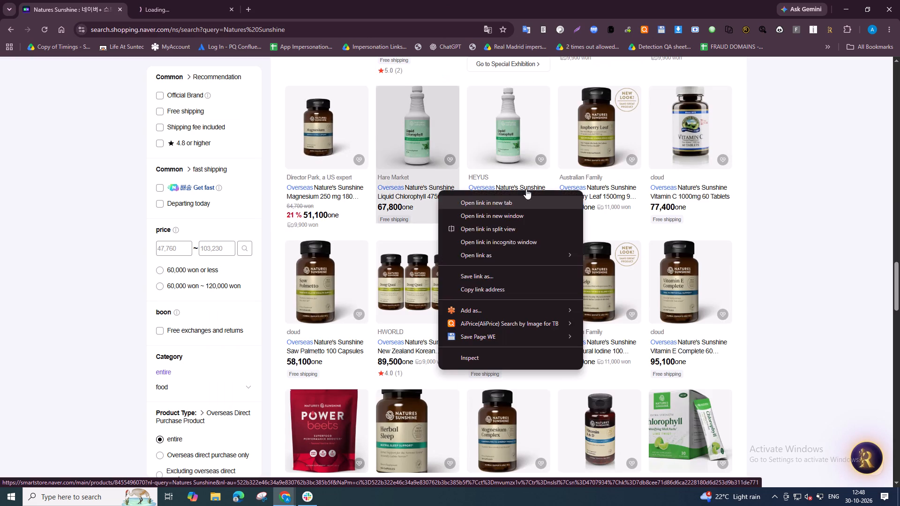
left_click(554, 203)
right_click(614, 191)
left_click(631, 205)
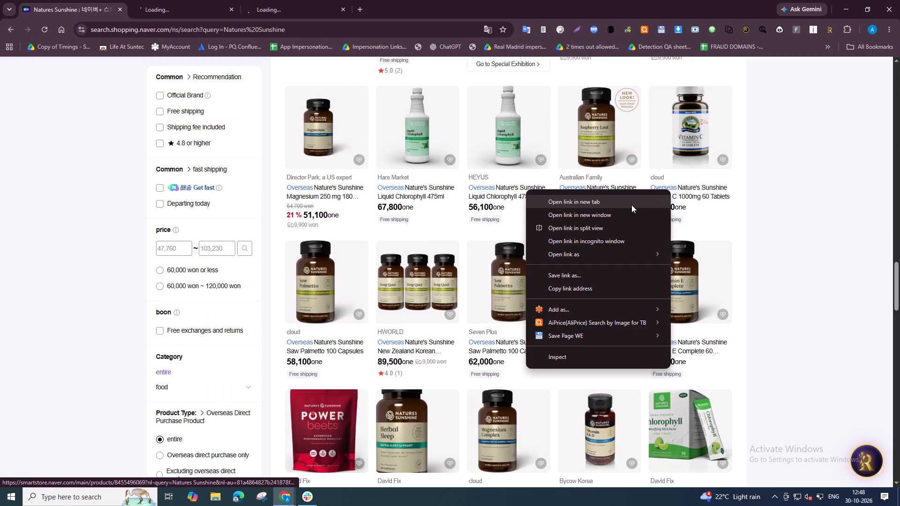
Open both Saw Palmetto results, the HWORLD Dong Quai three-pack, Kelp Natural Iodine and Vitamin E Complete in separate new tabs.
scroll(583, 253, "down", 2)
scroll(541, 274, "up", 1)
scroll(517, 278, "down", 1)
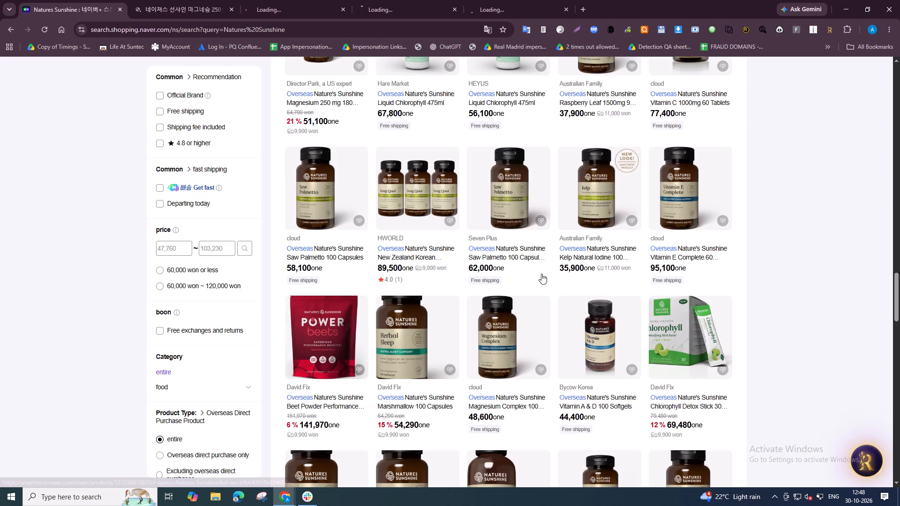
right_click(342, 250)
left_click(359, 261)
right_click(436, 250)
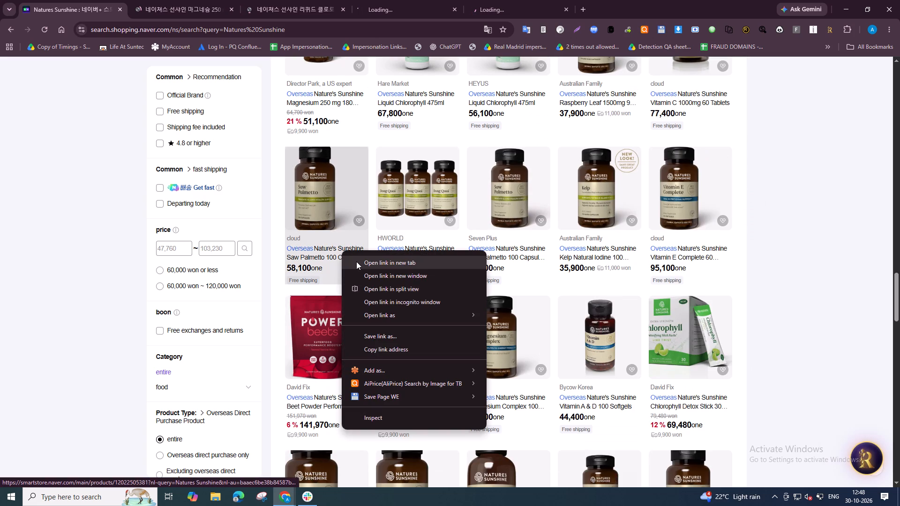
left_click(463, 264)
right_click(517, 252)
left_click(547, 262)
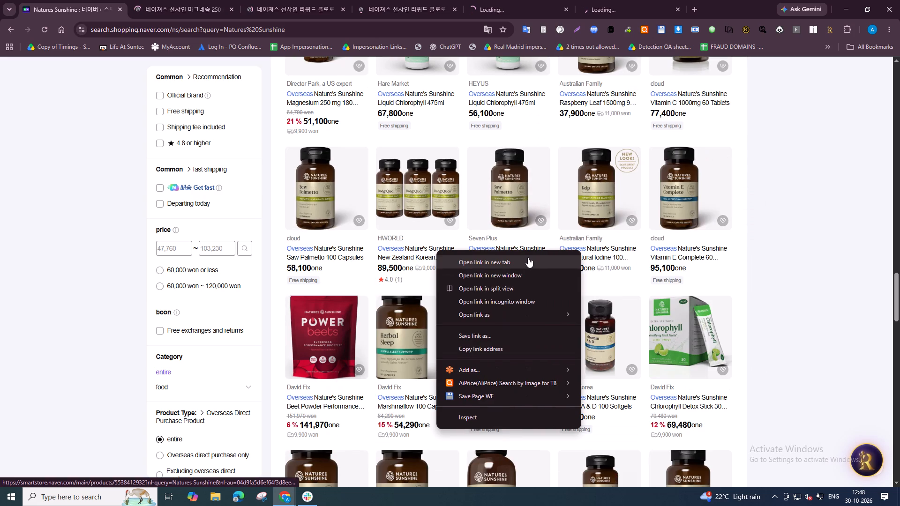
right_click(599, 254)
left_click(632, 265)
right_click(685, 250)
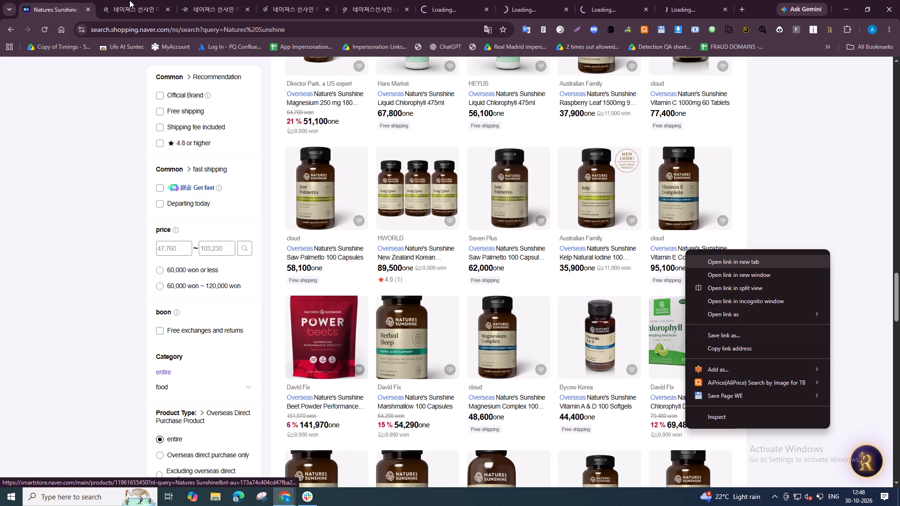
left_click(711, 263)
Bring up the opened Magnesium 250 mg 180-tablet listing.
left_click(129, 0)
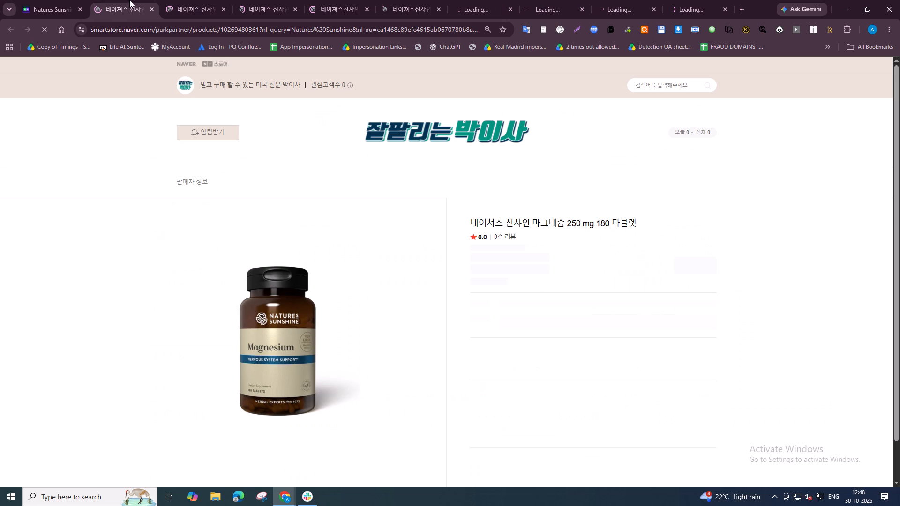